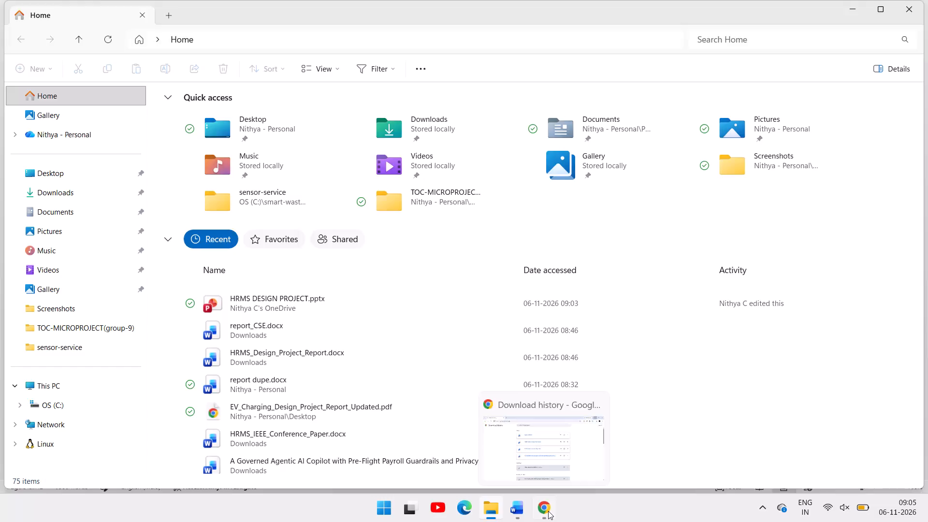
Switch to Word with the report_CSE.docx project report open at the Acknowledgement page.
{"action": "left_click", "coordinate": [508, 513]}
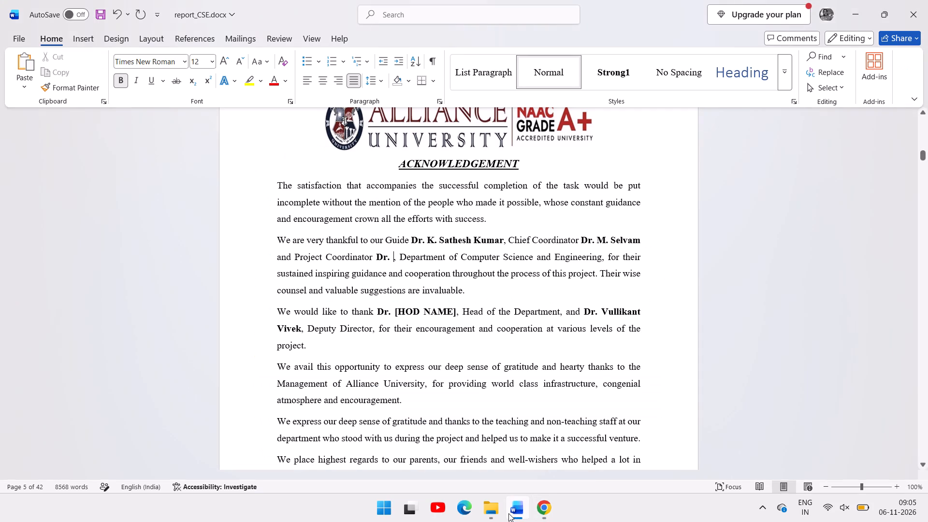
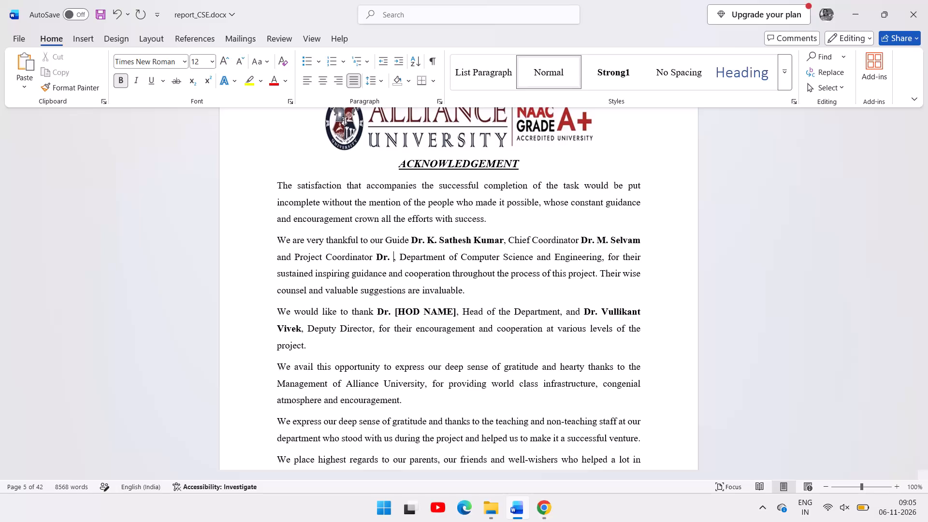
Enter SUMITH as the Project Coordinator's name after "Dr." in the second paragraph of the Acknowledgement.
{"action": "type", "text": "SUMITH"}
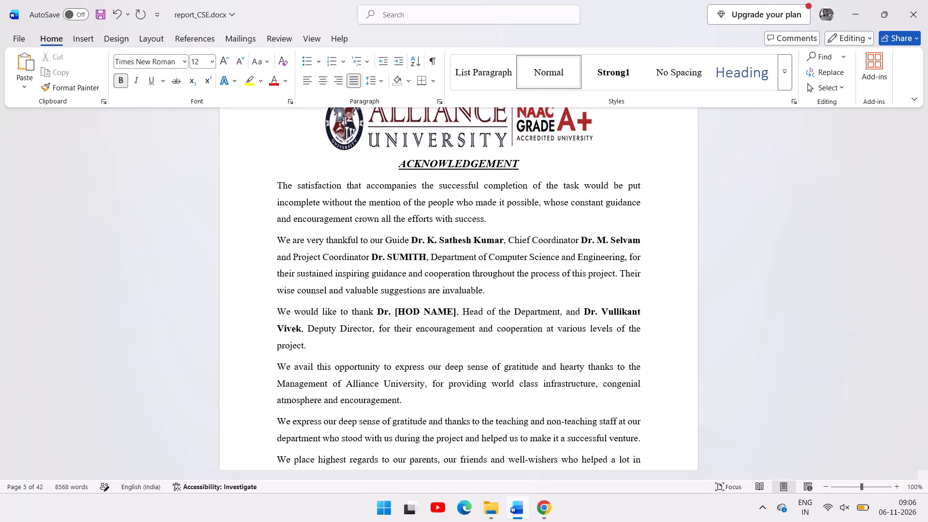
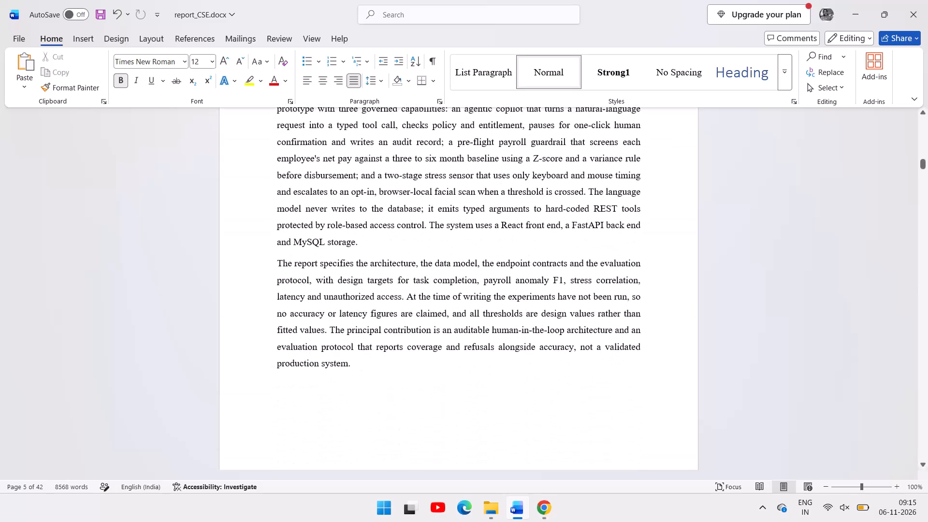
Review the pages after the abstract, covering the lists of tables, figures, and symbols and abbreviations.
{"action": "scroll", "coordinate": [455, 353], "scroll_direction": "down", "scroll_amount": 2}
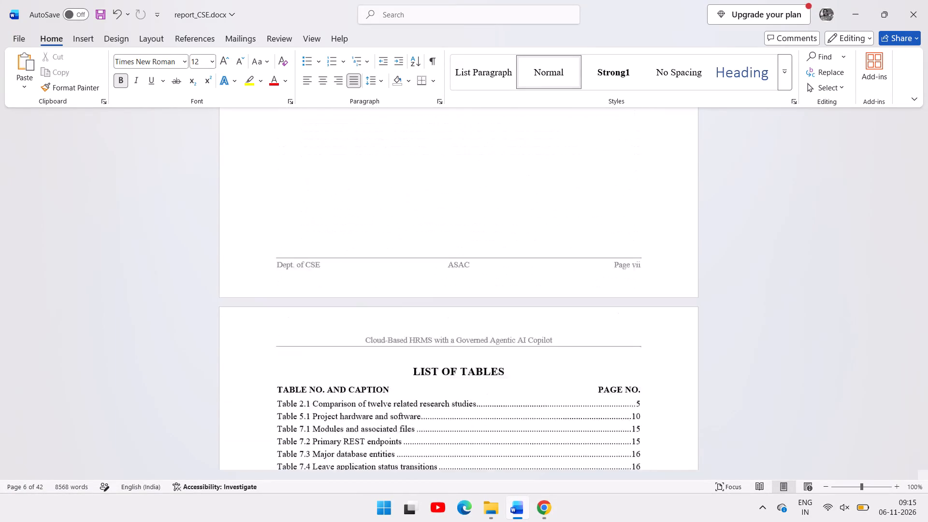
{"action": "scroll", "coordinate": [455, 353], "scroll_direction": "down", "scroll_amount": 3}
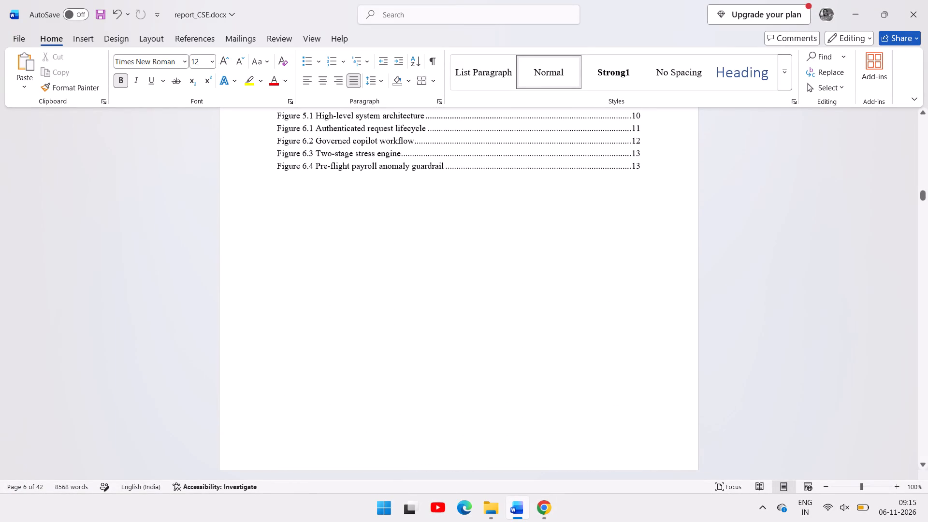
{"action": "scroll", "coordinate": [455, 353], "scroll_direction": "down", "scroll_amount": 2}
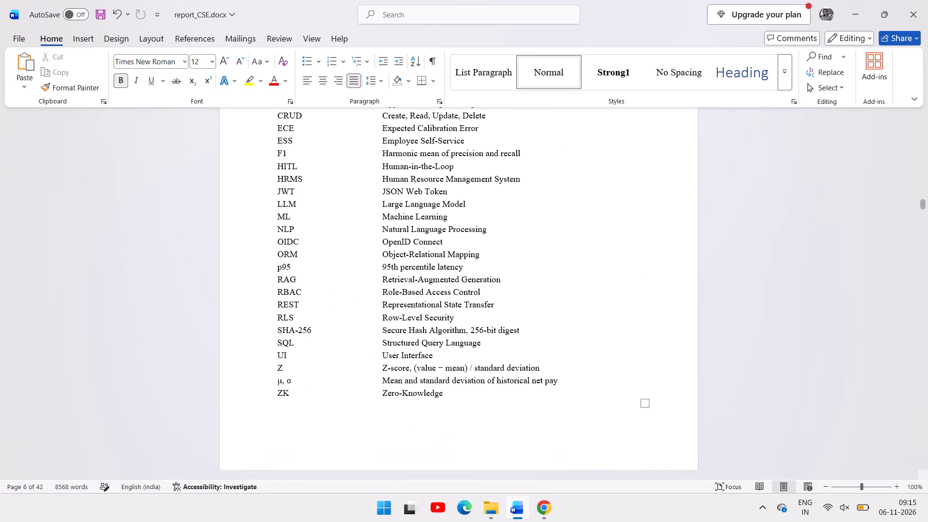
{"action": "scroll", "coordinate": [455, 353], "scroll_direction": "down", "scroll_amount": 3}
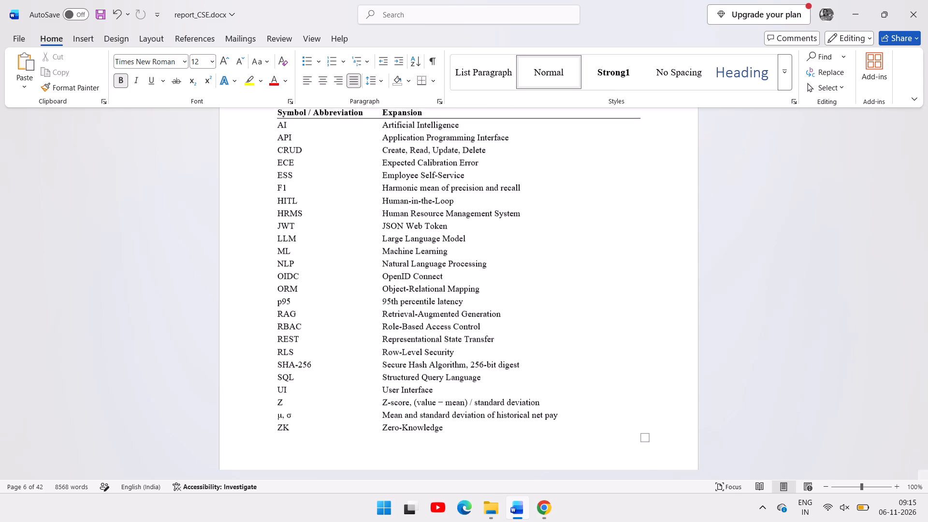
{"action": "scroll", "coordinate": [455, 353], "scroll_direction": "down", "scroll_amount": 1}
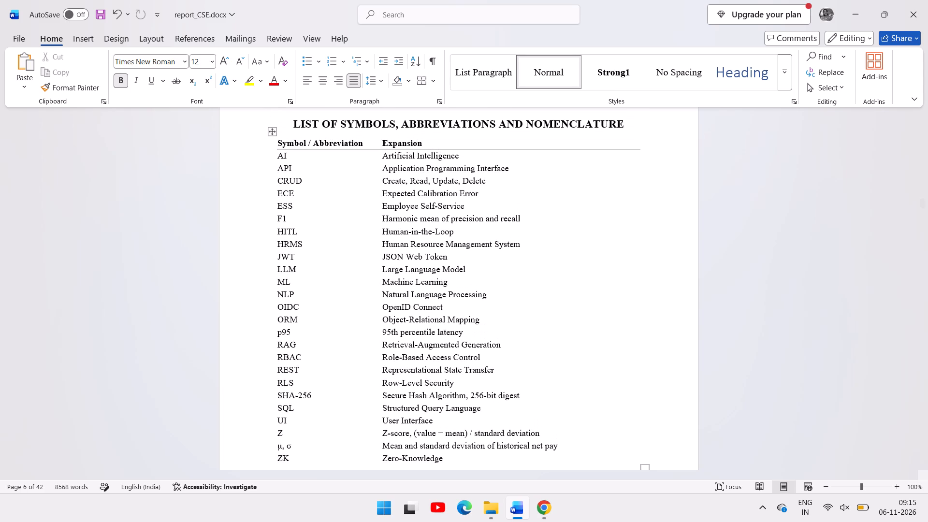
Delete the "/ Professor" option at the end of the supervisor's bracketed designation on the inner title page.
{"action": "scroll", "coordinate": [455, 353], "scroll_direction": "up", "scroll_amount": 4}
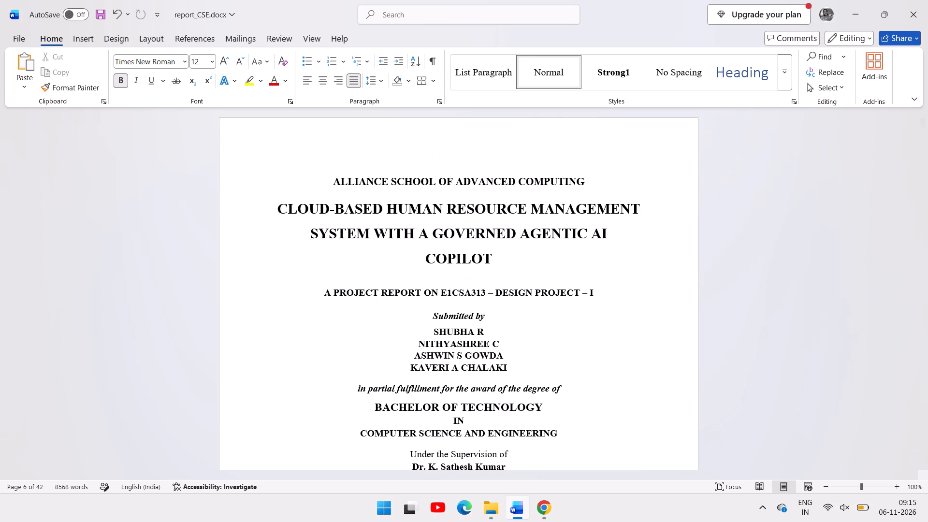
{"action": "scroll", "coordinate": [455, 353], "scroll_direction": "down", "scroll_amount": 1}
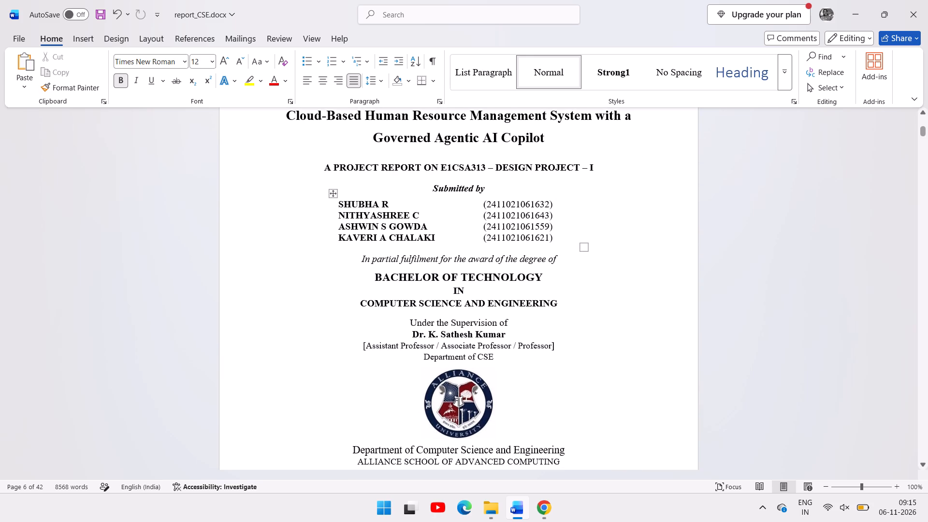
{"action": "left_click", "coordinate": [551, 347]}
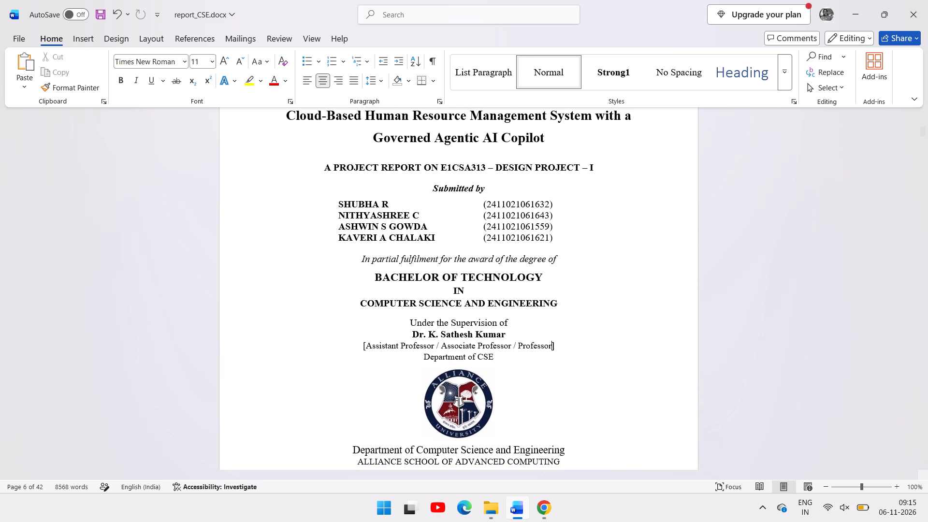
{"action": "key", "text": "BackSpace"}
{"action": "key", "text": "BackSpace"}
{"action": "key", "text": "BackSpace"}
{"action": "key", "text": "BackSpace"}
{"action": "key", "text": "BackSpace"}
{"action": "key", "text": "BackSpace"}
{"action": "key", "text": "BackSpace"}
{"action": "key", "text": "BackSpace"}
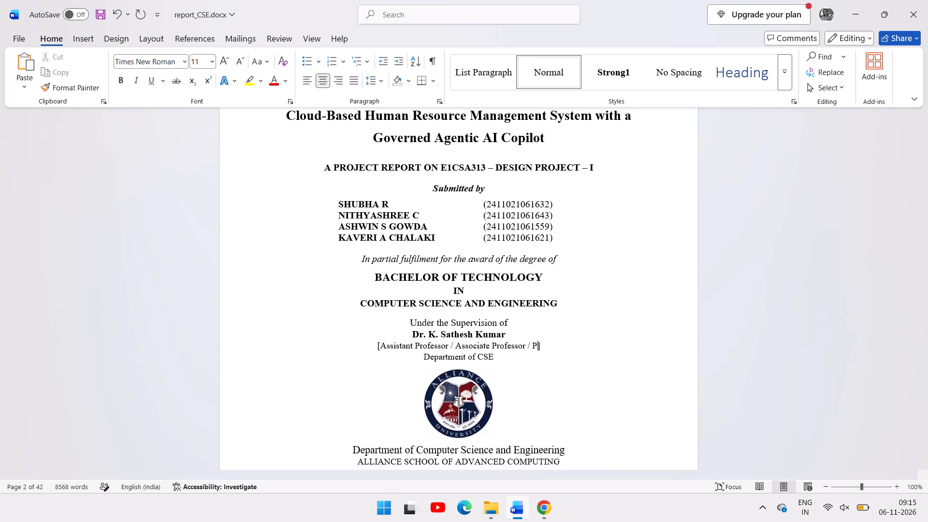
{"action": "key", "text": "BackSpace"}
{"action": "key", "text": "BackSpace"}
{"action": "key", "text": "BackSpace"}
{"action": "key", "text": "Left"}
{"action": "left_click", "coordinate": [551, 347]}
{"action": "key", "text": "Left"}
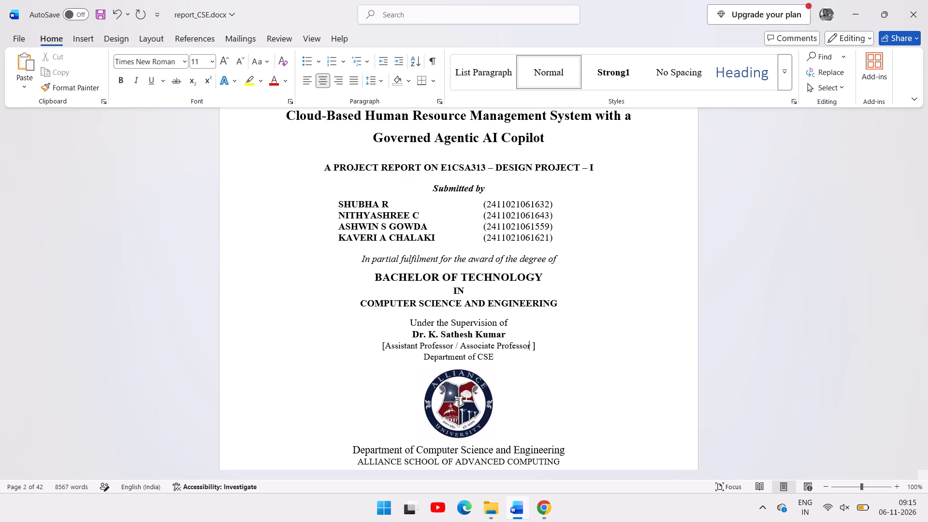
{"action": "key", "text": "Left"}
{"action": "key", "text": "BackSpace"}
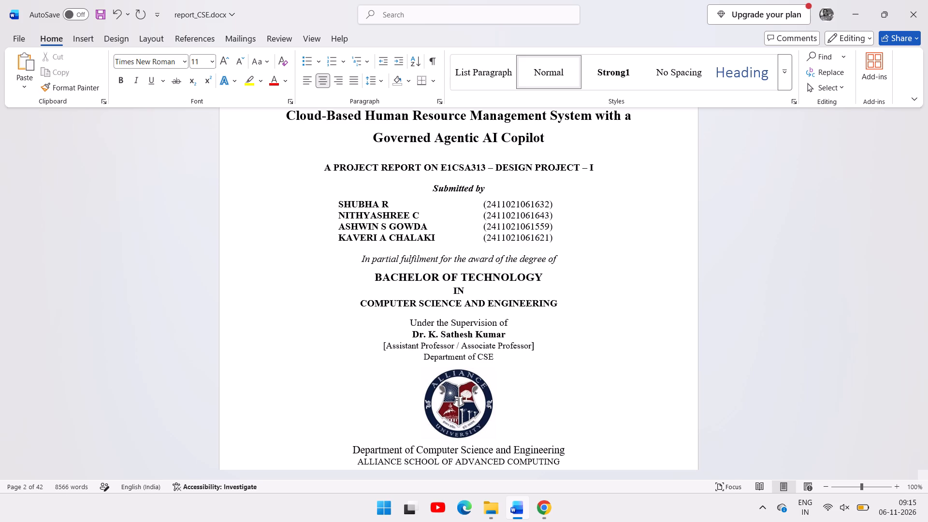
Delete "Assistant Professor /" from the supervisor's designation so the line reads "[Associate Professor]".
{"action": "key", "text": "Left"}
{"action": "key", "text": "Left"}
{"action": "key", "text": "Left"}
{"action": "key", "text": "Left"}
{"action": "key", "text": "Left"}
{"action": "key", "text": "Left"}
{"action": "key", "text": "Left"}
{"action": "key", "text": "Left"}
{"action": "key", "text": "Left"}
{"action": "key", "text": "Left"}
{"action": "key", "text": "Left"}
{"action": "key", "text": "Left"}
{"action": "key", "text": "Left"}
{"action": "key", "text": "Left"}
{"action": "key", "text": "Left"}
{"action": "key", "text": "Left"}
{"action": "key", "text": "Left"}
{"action": "key", "text": "Left"}
{"action": "key", "text": "Left"}
{"action": "key", "text": "Left"}
{"action": "key", "text": "BackSpace"}
{"action": "key", "text": "BackSpace"}
{"action": "key", "text": "BackSpace"}
{"action": "key", "text": "BackSpace"}
{"action": "key", "text": "BackSpace"}
{"action": "key", "text": "BackSpace"}
{"action": "key", "text": "BackSpace"}
{"action": "key", "text": "BackSpace"}
{"action": "key", "text": "BackSpace"}
{"action": "key", "text": "BackSpace"}
{"action": "key", "text": "BackSpace"}
{"action": "key", "text": "BackSpace"}
{"action": "key", "text": "BackSpace"}
{"action": "key", "text": "BackSpace"}
{"action": "key", "text": "BackSpace"}
{"action": "key", "text": "BackSpace"}
{"action": "key", "text": "BackSpace"}
{"action": "key", "text": "BackSpace"}
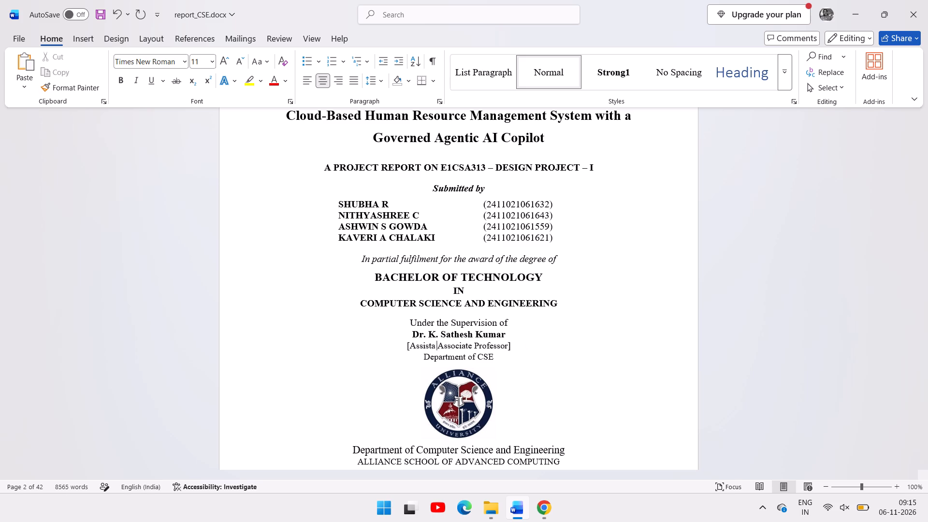
{"action": "key", "text": "BackSpace"}
{"action": "key", "text": "BackSpace"}
{"action": "key", "text": "BackSpace"}
{"action": "key", "text": "Right"}
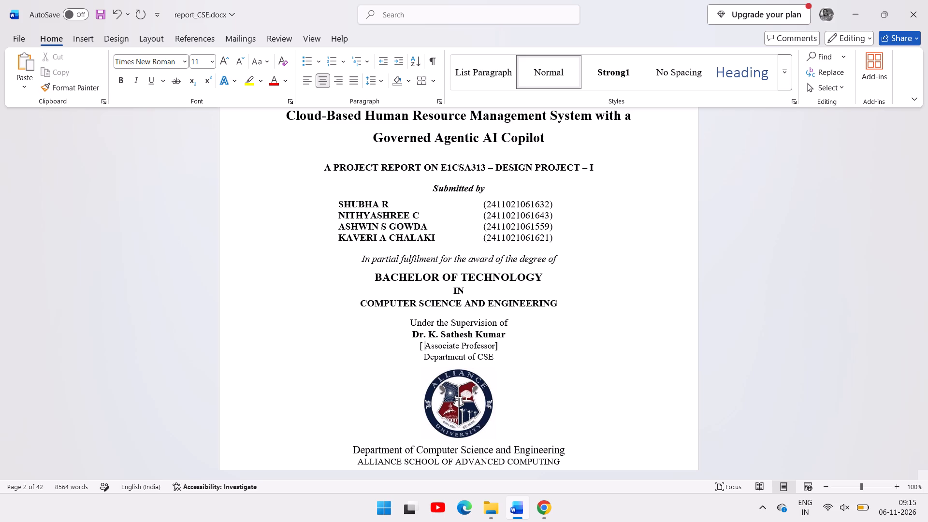
{"action": "key", "text": "BackSpace"}
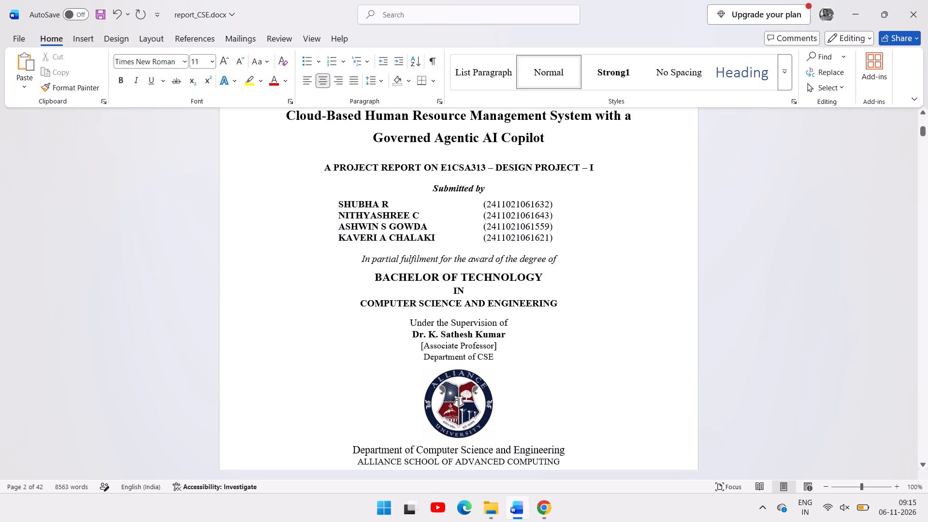
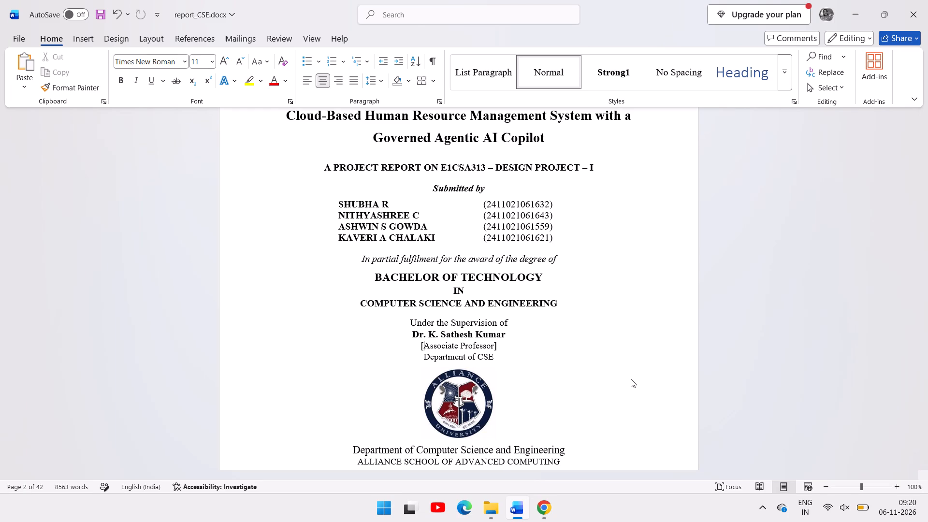
Review the cover page against the inner title page, including the supervisor details, and check the certificate page that follows.
{"action": "scroll", "coordinate": [631, 379], "scroll_direction": "up", "scroll_amount": 3}
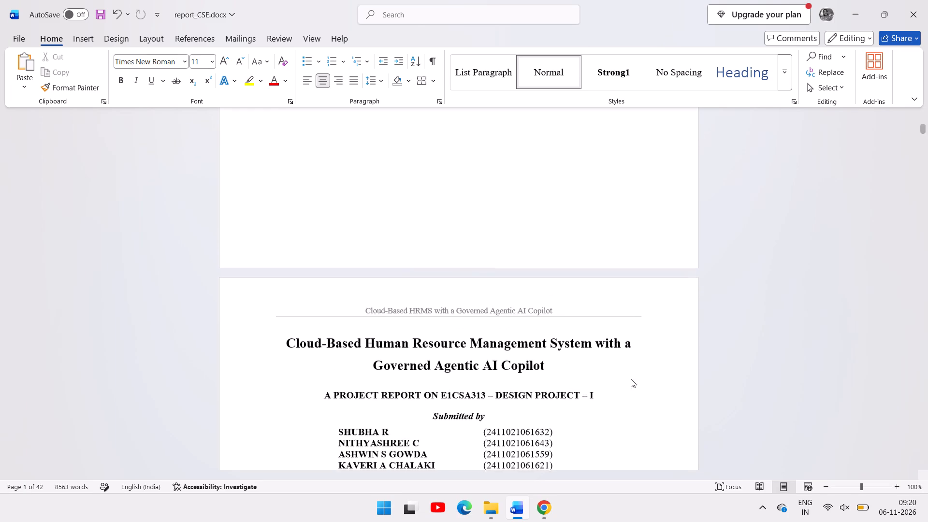
{"action": "scroll", "coordinate": [631, 379], "scroll_direction": "up", "scroll_amount": 2}
{"action": "scroll", "coordinate": [631, 379], "scroll_direction": "down", "scroll_amount": 1}
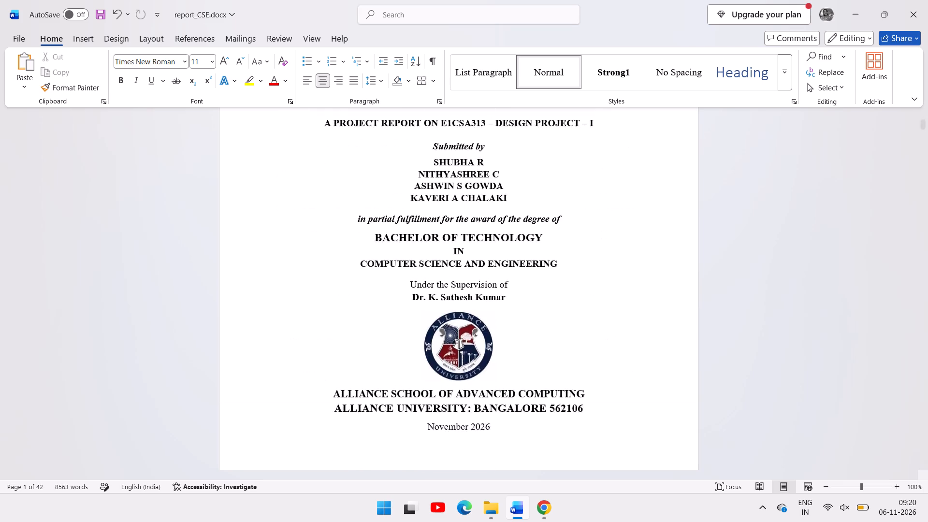
{"action": "scroll", "coordinate": [631, 379], "scroll_direction": "down", "scroll_amount": 1}
{"action": "scroll", "coordinate": [631, 379], "scroll_direction": "up", "scroll_amount": 1}
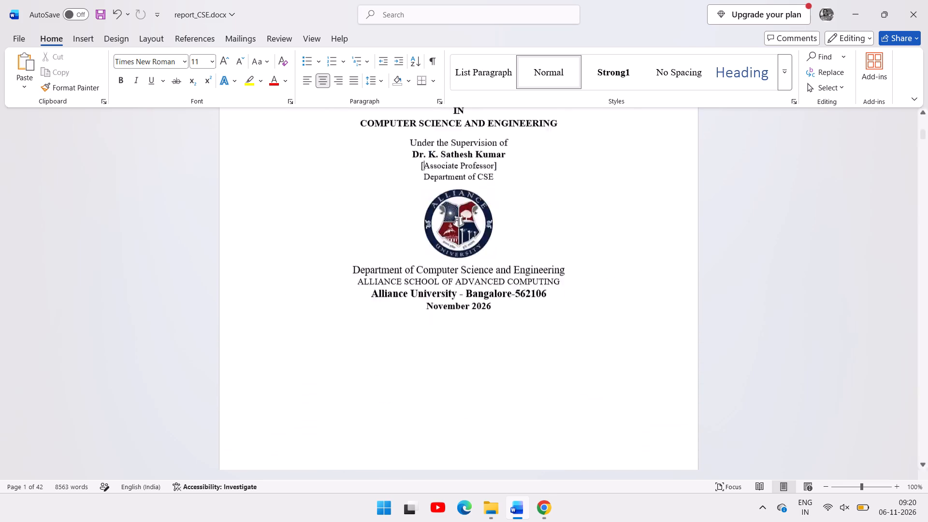
{"action": "scroll", "coordinate": [631, 379], "scroll_direction": "up", "scroll_amount": 3}
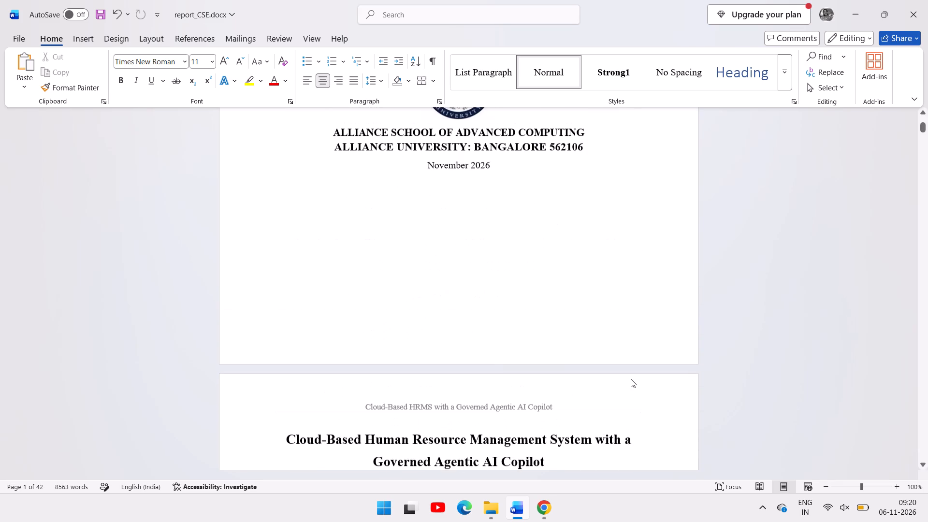
{"action": "scroll", "coordinate": [631, 379], "scroll_direction": "up", "scroll_amount": 2}
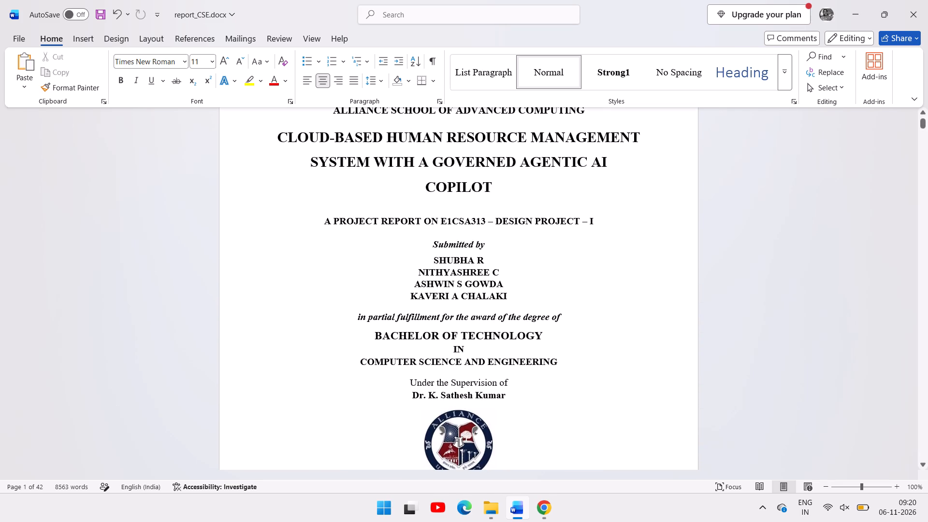
{"action": "scroll", "coordinate": [401, 226], "scroll_direction": "down", "scroll_amount": 2}
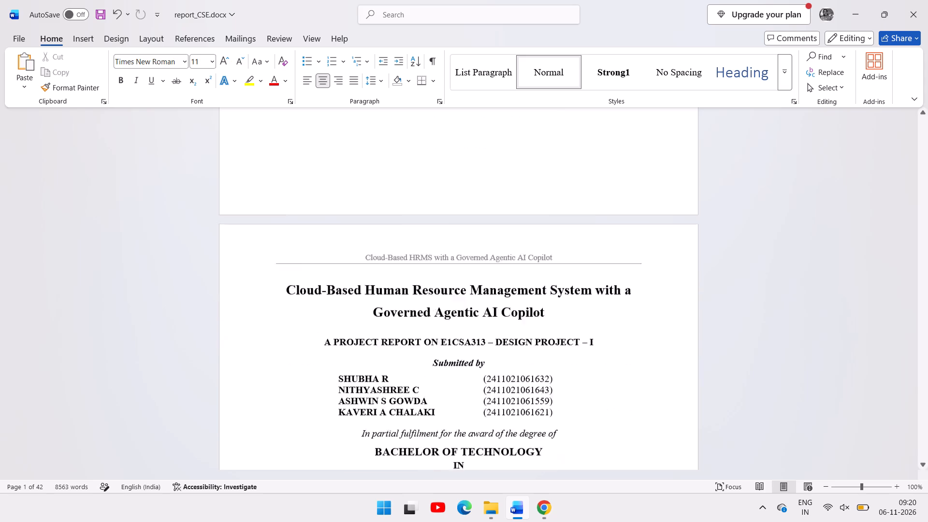
{"action": "scroll", "coordinate": [401, 226], "scroll_direction": "down", "scroll_amount": 1}
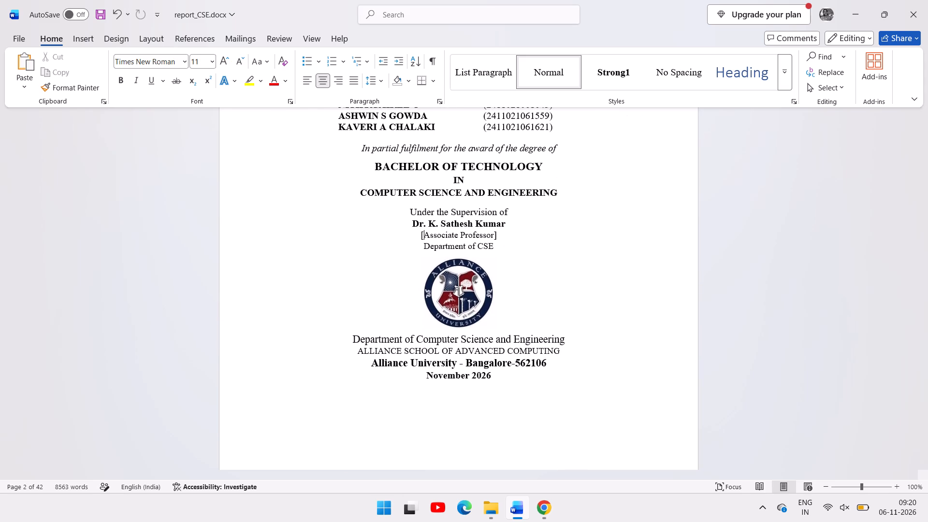
{"action": "scroll", "coordinate": [496, 306], "scroll_direction": "down", "scroll_amount": 2}
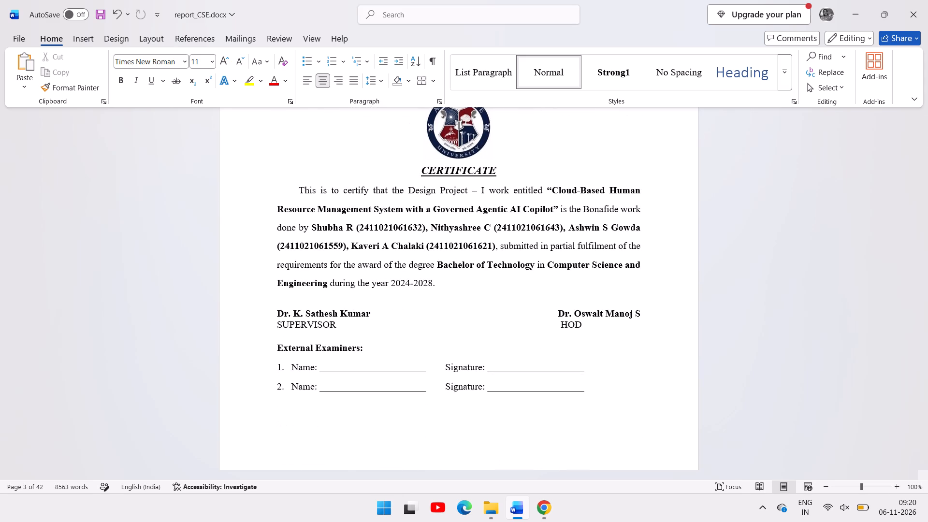
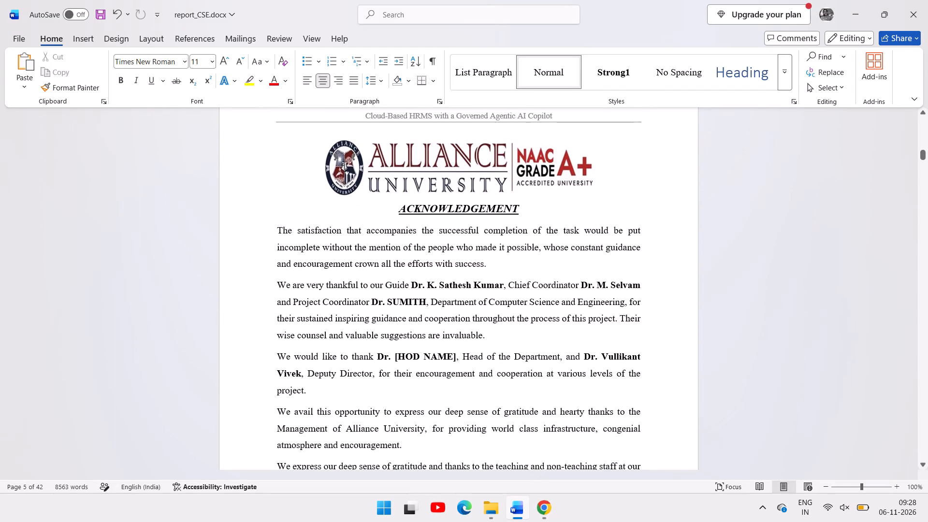
Change the Project Coordinator's title in the Acknowledgement to "Mr." and remove the space between the title and the name.
{"action": "left_click", "coordinate": [383, 302]}
{"action": "key", "text": "BackSpace"}
{"action": "key", "text": "BackSpace"}
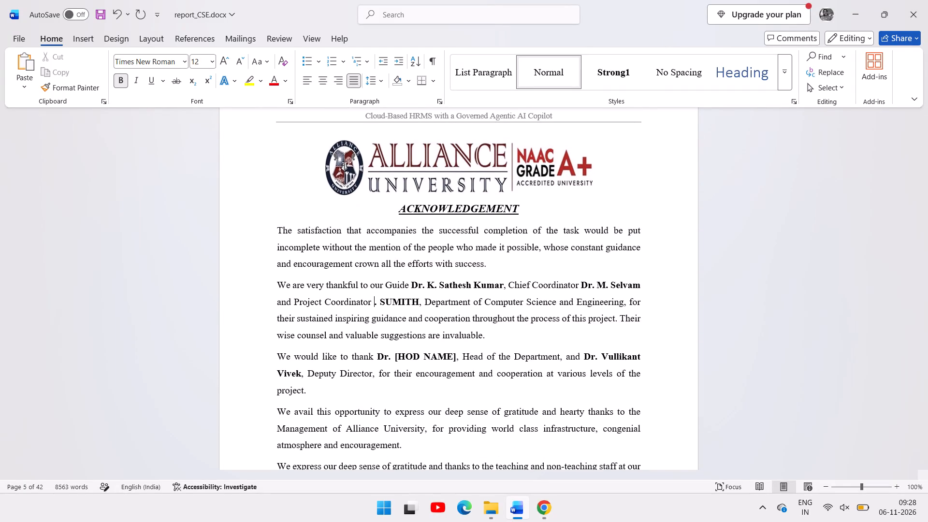
{"action": "type", "text": "MR"}
{"action": "key", "text": "BackSpace"}
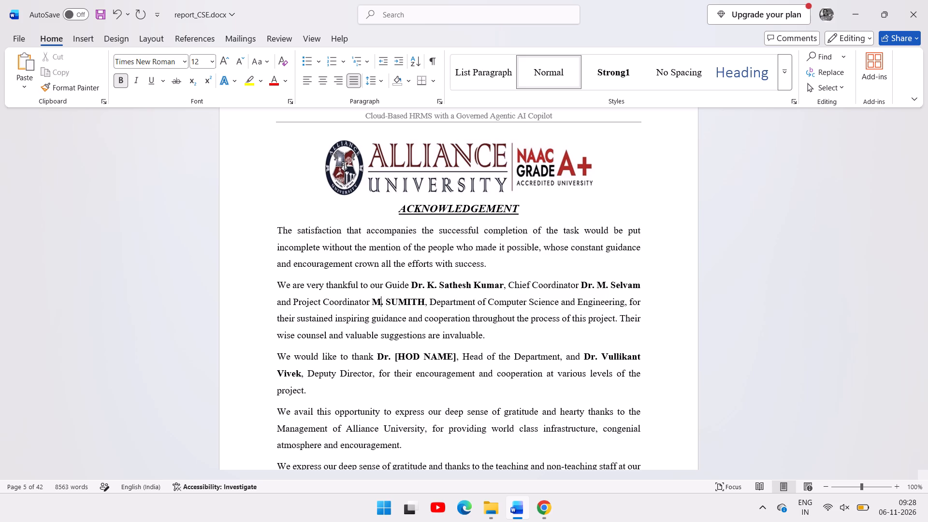
{"action": "key", "text": "r"}
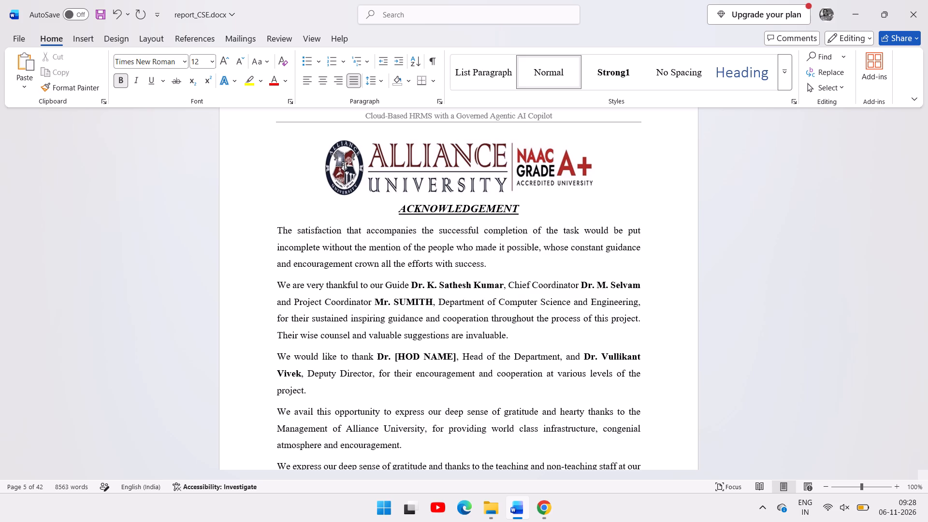
{"action": "left_click", "coordinate": [393, 302]}
{"action": "key", "text": "BackSpace"}
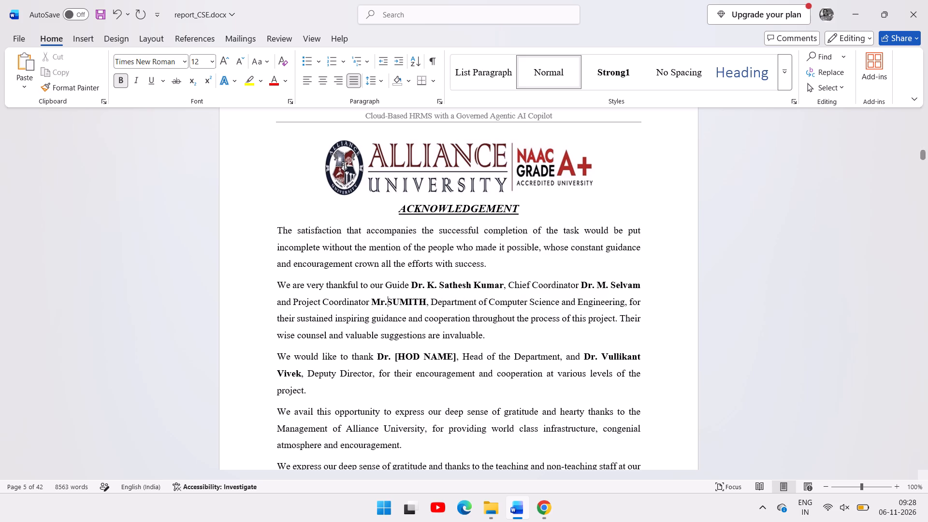
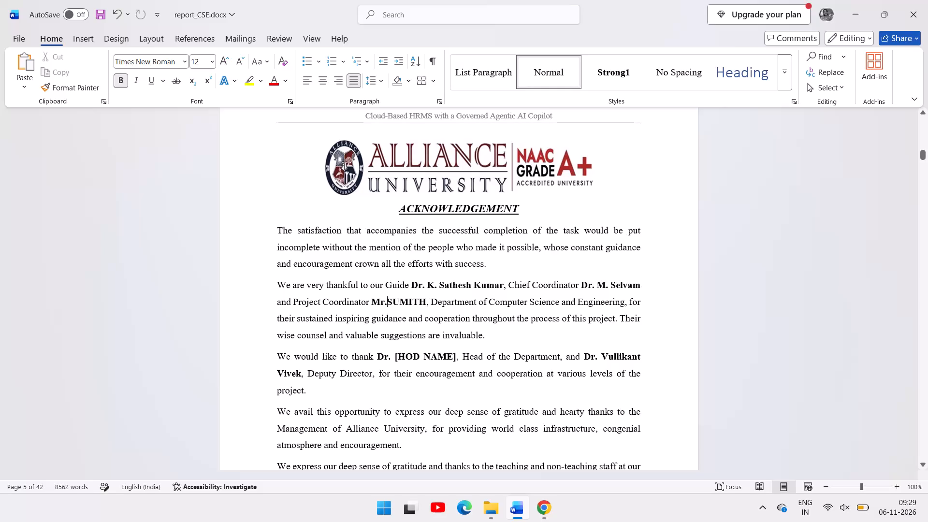
Replace the Project Coordinator's capitalised name in the Acknowledgement with the coordinator's full name in title case, keeping the "Mr." title.
{"action": "left_click", "coordinate": [427, 303]}
{"action": "key", "text": "BackSpace"}
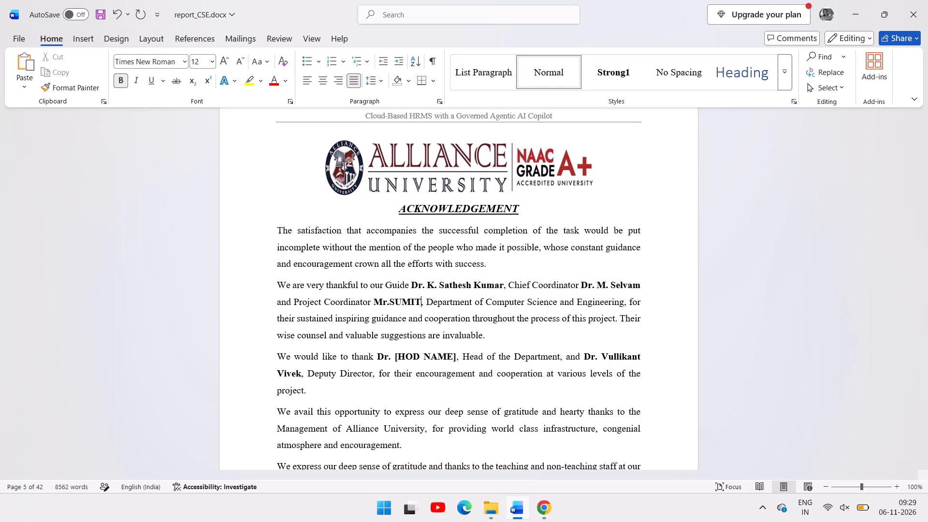
{"action": "key", "text": "space"}
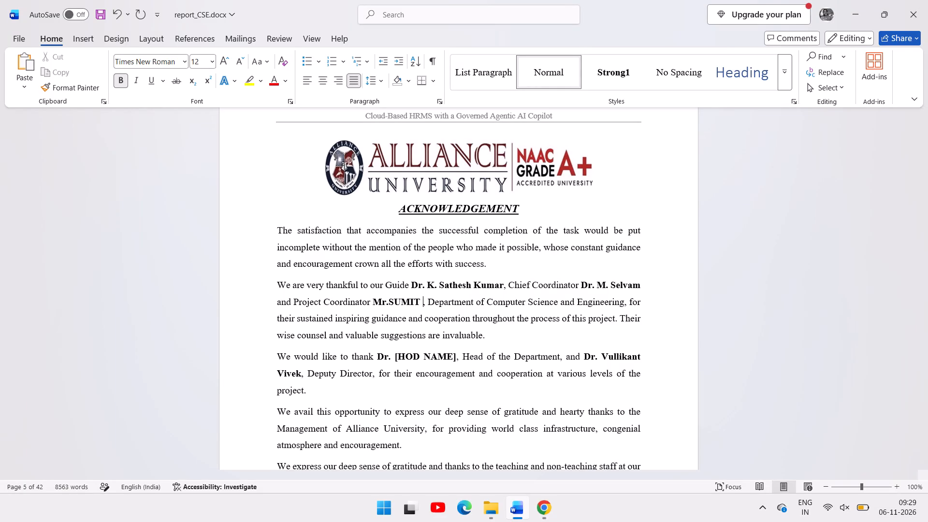
{"action": "key", "text": "BackSpace"}
{"action": "key", "text": "BackSpace"}
{"action": "key", "text": "BackSpace"}
{"action": "key", "text": "BackSpace"}
{"action": "key", "text": "BackSpace"}
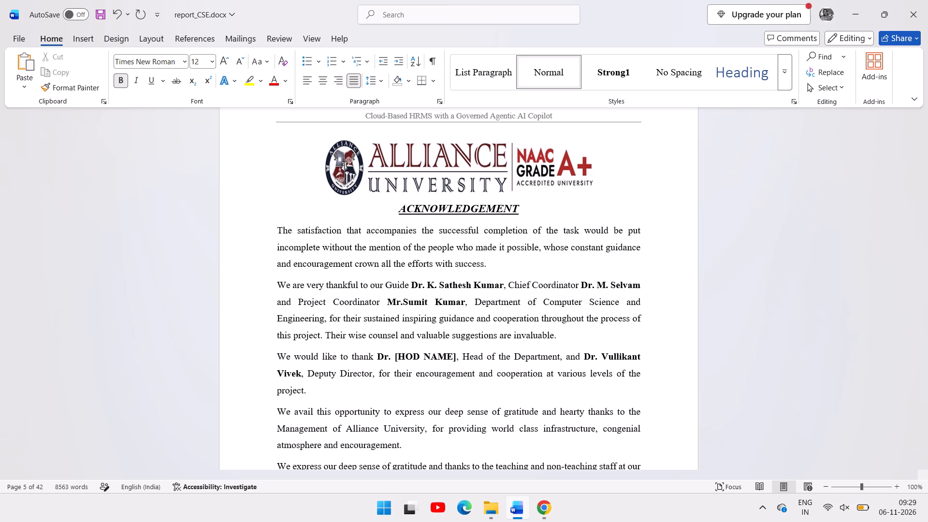
{"action": "left_click", "coordinate": [433, 302]}
{"action": "key", "text": "BackSpace"}
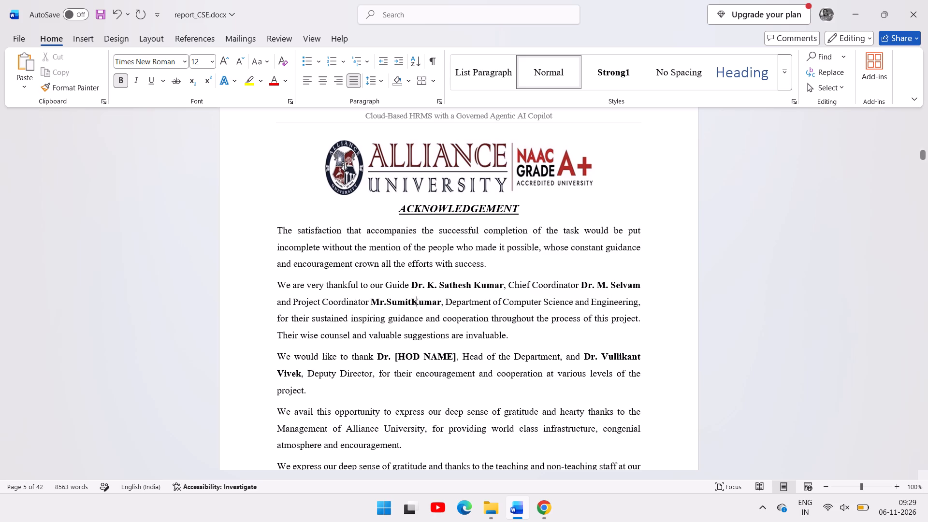
{"action": "key", "text": "space"}
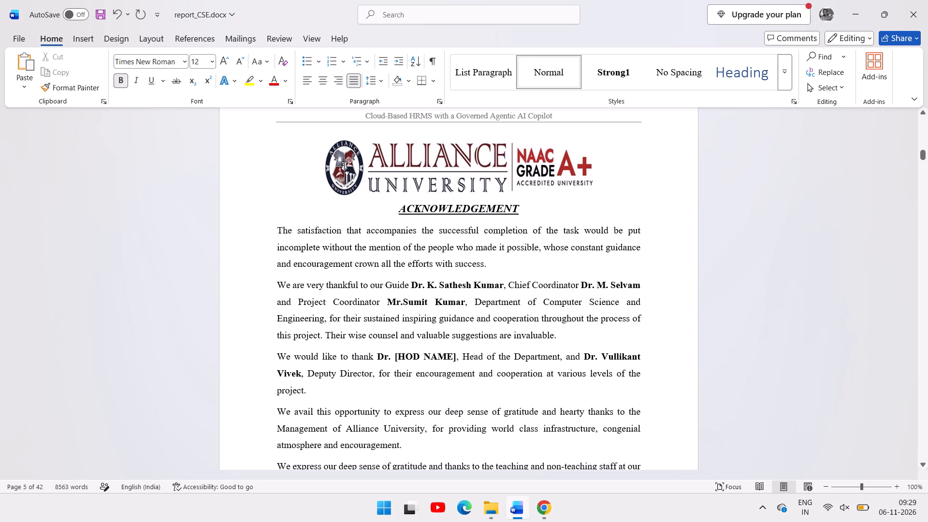
Replace the [HOD NAME] placeholder in the Acknowledgement with the Head of the Department's name directly after "Dr.", without a space.
{"action": "left_click", "coordinate": [456, 356]}
{"action": "key", "text": "BackSpace"}
{"action": "key", "text": "BackSpace"}
{"action": "key", "text": "BackSpace"}
{"action": "key", "text": "BackSpace"}
{"action": "key", "text": "BackSpace"}
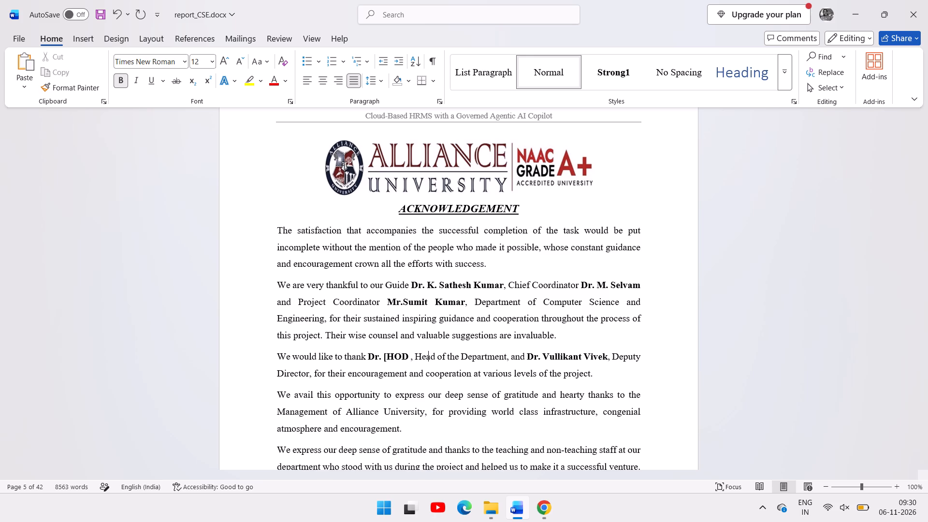
{"action": "key", "text": "BackSpace"}
{"action": "key", "text": "BackSpace"}
{"action": "key", "text": "BackSpace"}
{"action": "key", "text": "BackSpace"}
{"action": "key", "text": "BackSpace"}
{"action": "key", "text": "BackSpace"}
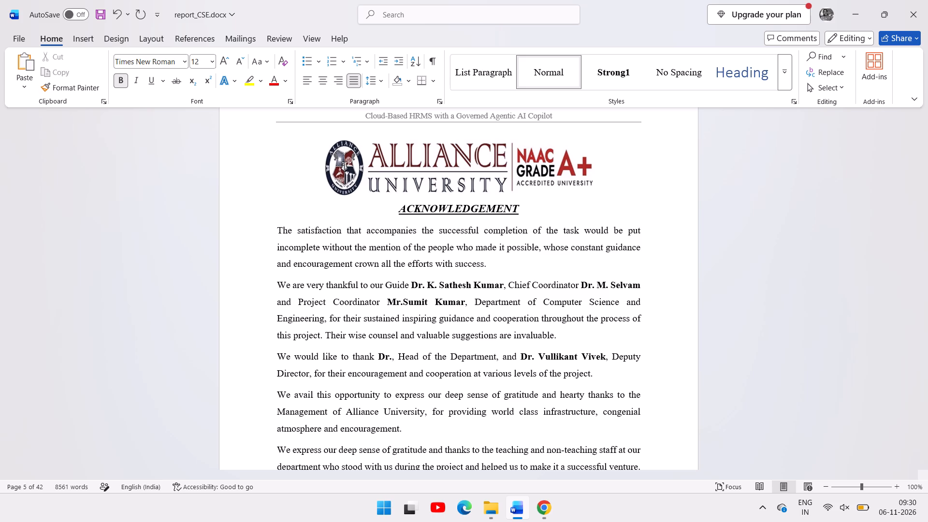
{"action": "type", "text": "swa"}
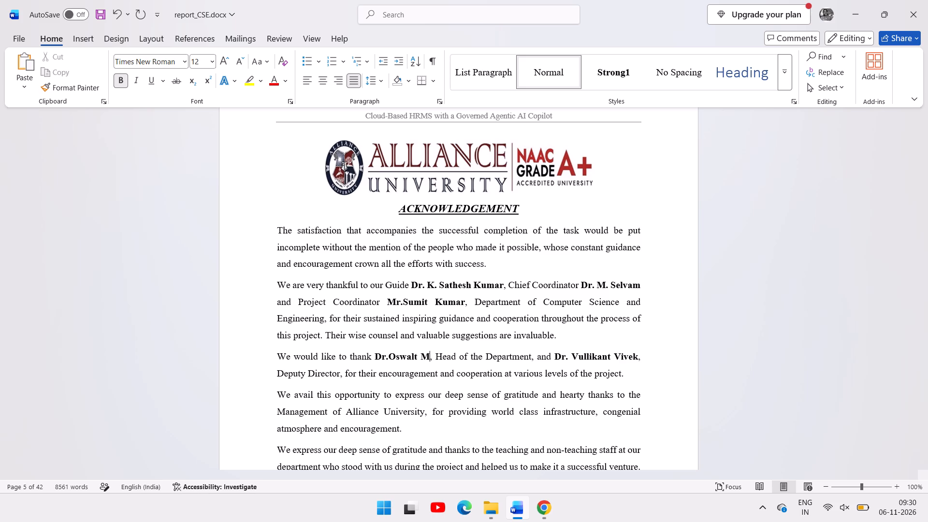
{"action": "type", "text": "S"}
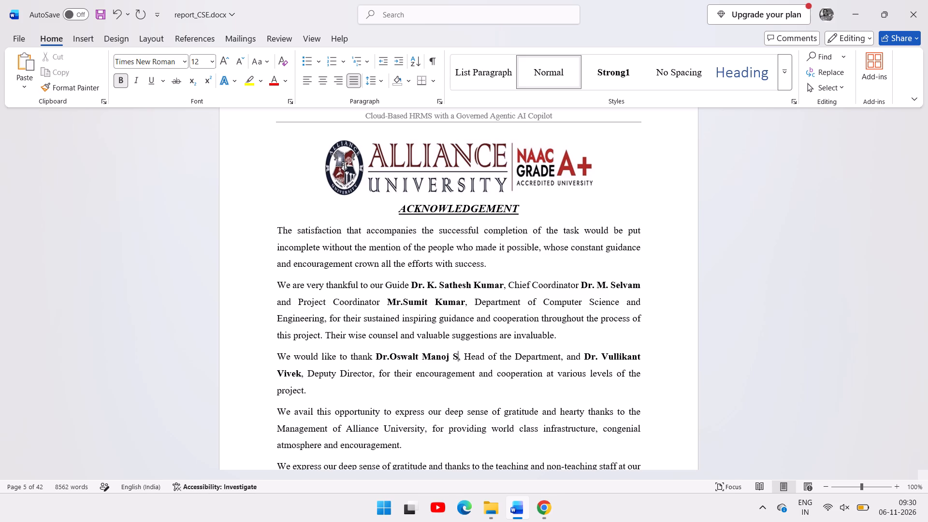
{"action": "key", "text": "space"}
{"action": "key", "text": "BackSpace"}
Review the pages from the end of the Acknowledgement through the Abstract and Table of Contents to the List of Tables.
{"action": "scroll", "coordinate": [496, 384], "scroll_direction": "down", "scroll_amount": 1}
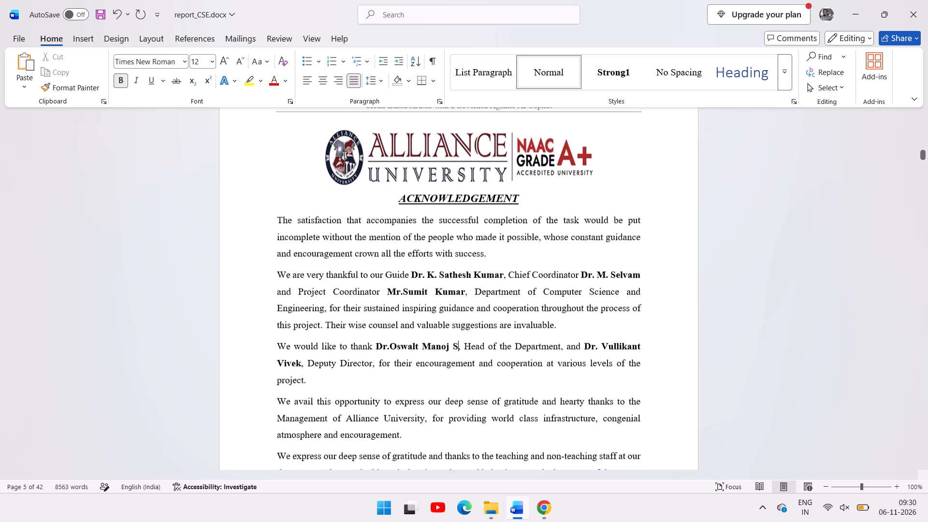
{"action": "scroll", "coordinate": [496, 384], "scroll_direction": "down", "scroll_amount": 1}
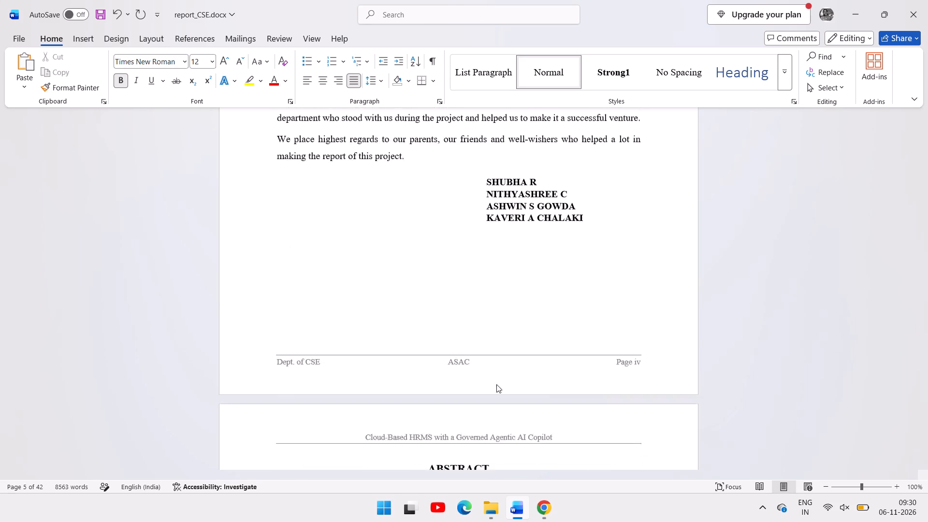
{"action": "scroll", "coordinate": [496, 384], "scroll_direction": "down", "scroll_amount": 2}
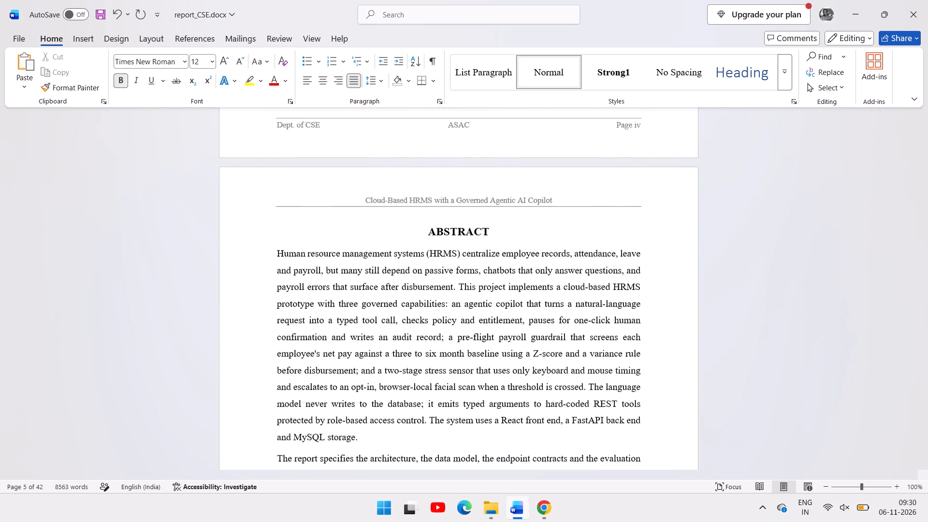
{"action": "scroll", "coordinate": [496, 384], "scroll_direction": "down", "scroll_amount": 3}
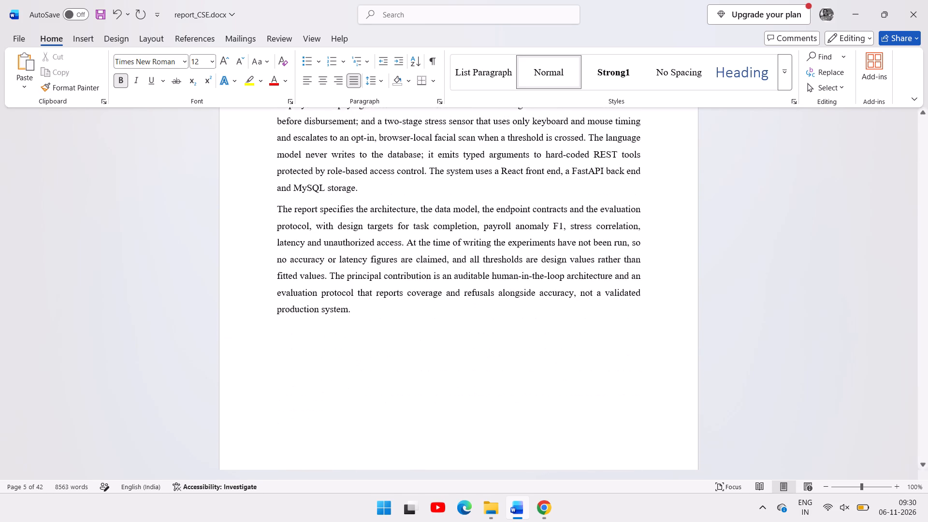
{"action": "scroll", "coordinate": [496, 384], "scroll_direction": "down", "scroll_amount": 2}
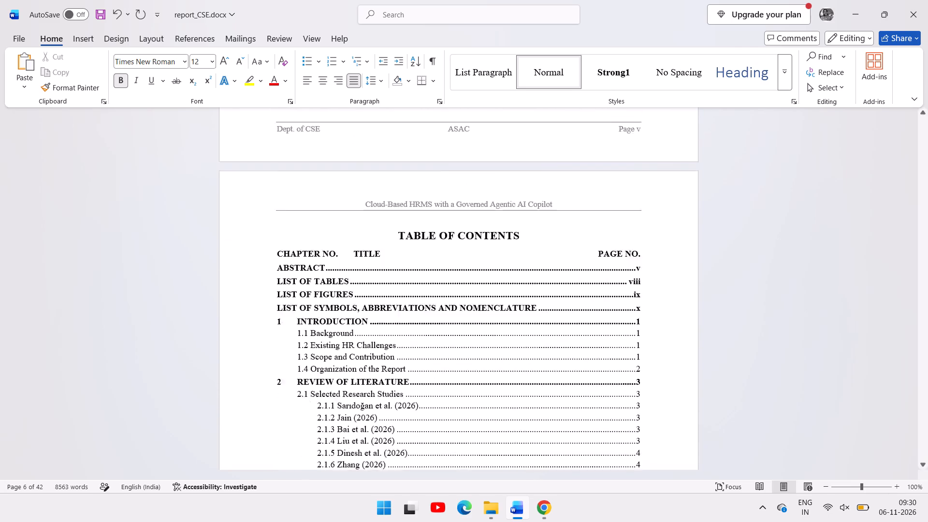
{"action": "scroll", "coordinate": [496, 384], "scroll_direction": "down", "scroll_amount": 2}
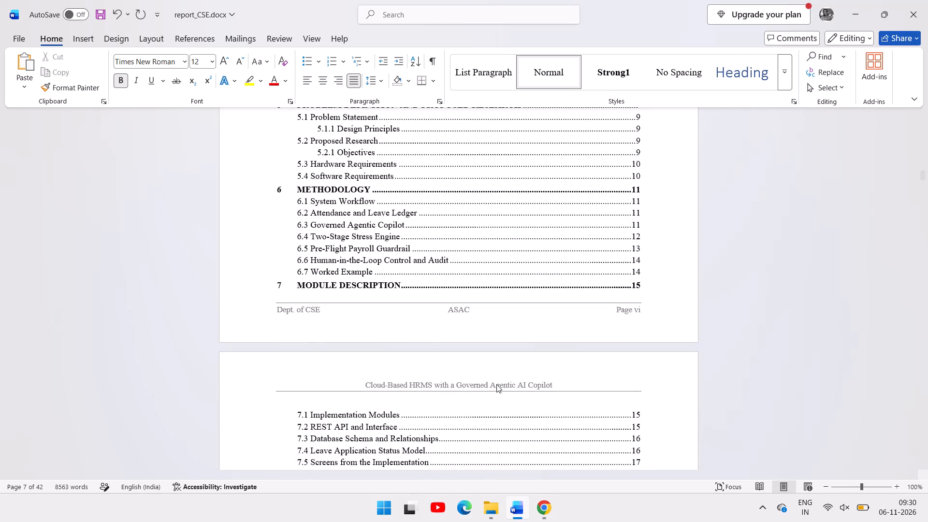
{"action": "scroll", "coordinate": [496, 384], "scroll_direction": "down", "scroll_amount": 1}
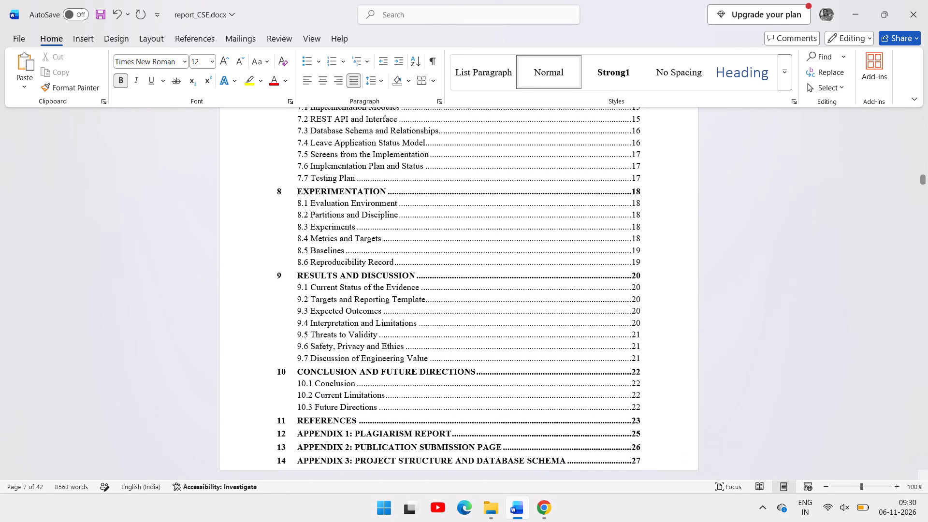
{"action": "scroll", "coordinate": [496, 384], "scroll_direction": "down", "scroll_amount": 1}
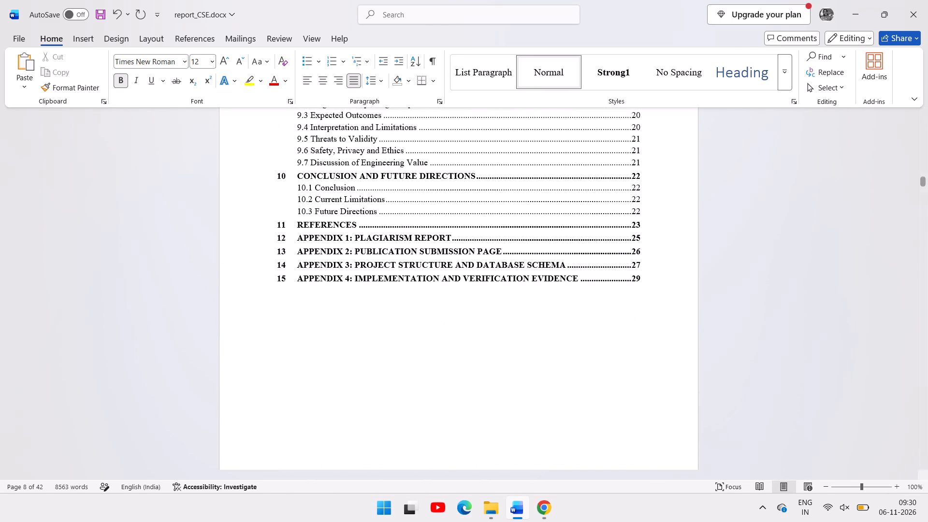
{"action": "scroll", "coordinate": [496, 384], "scroll_direction": "down", "scroll_amount": 1}
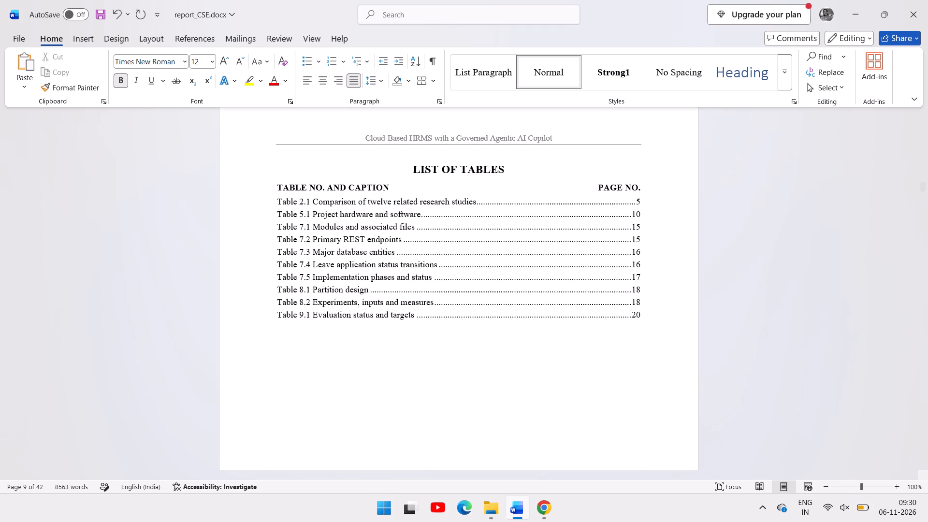
Format the List of Tables column headings and entries with font size 12 and 1.5 line spacing.
{"action": "left_click_drag", "start_coordinate": [496, 384], "coordinate": [304, 190]}
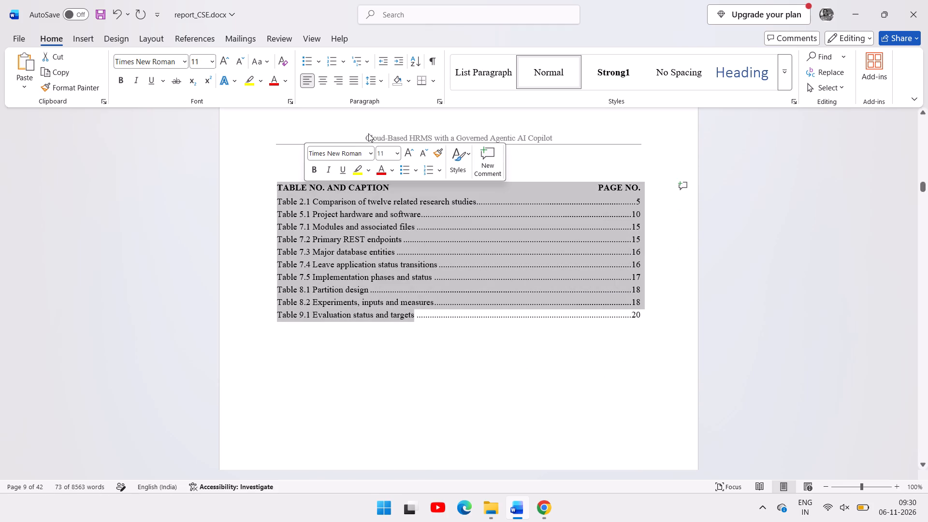
{"action": "left_click", "coordinate": [393, 153]}
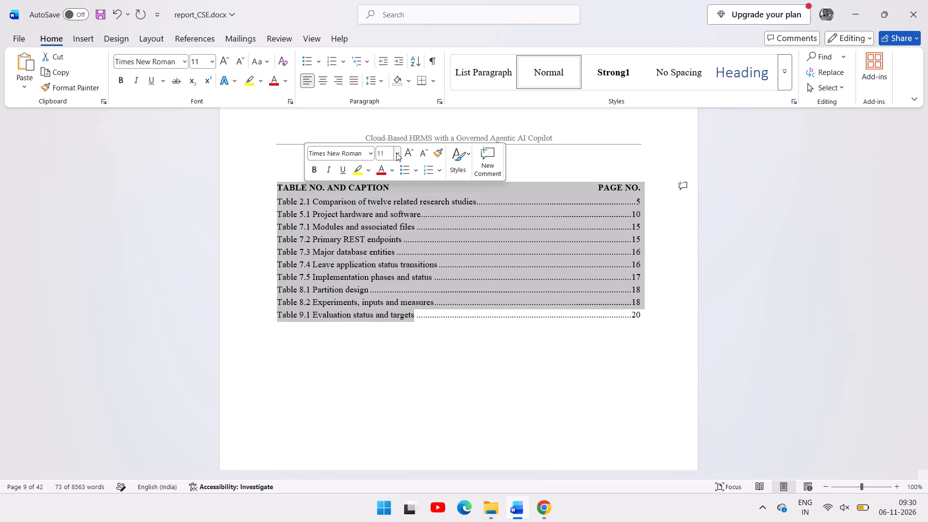
{"action": "left_click", "coordinate": [396, 153]}
{"action": "left_click", "coordinate": [393, 227]}
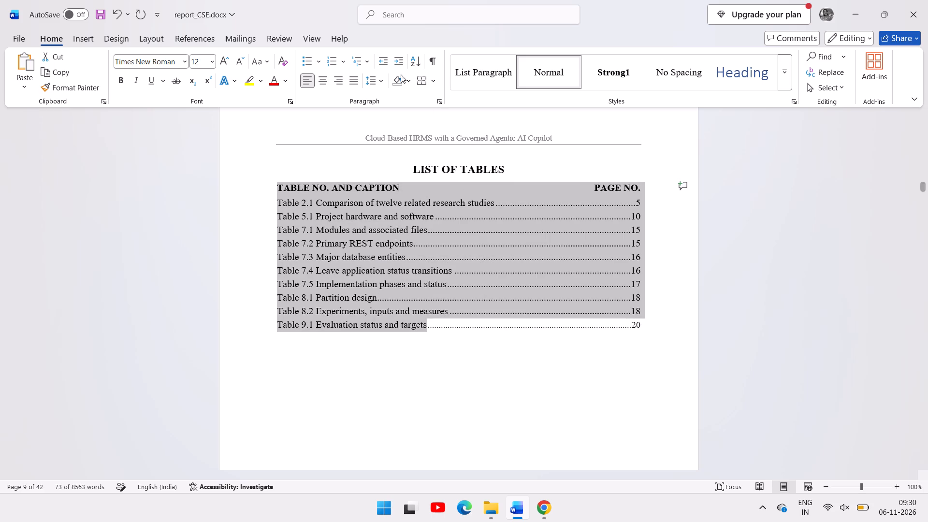
{"action": "left_click", "coordinate": [378, 79]}
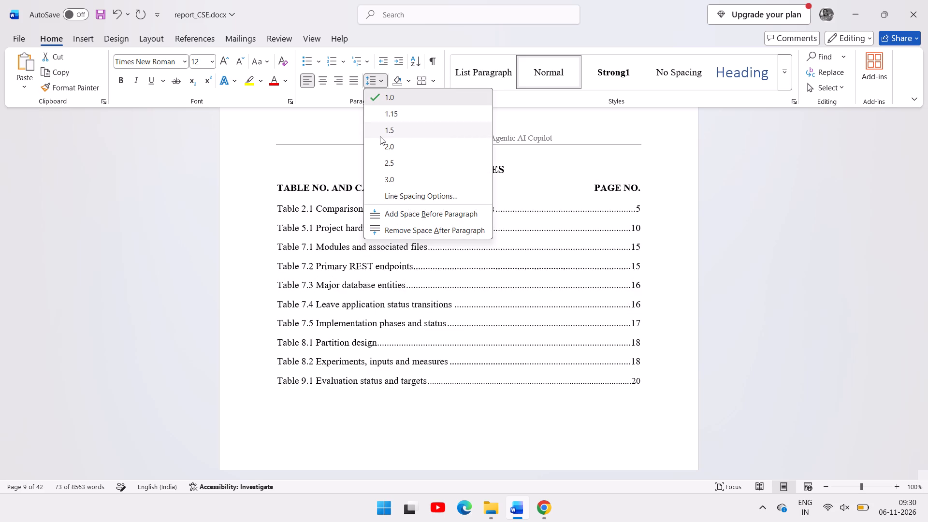
{"action": "left_click", "coordinate": [380, 135]}
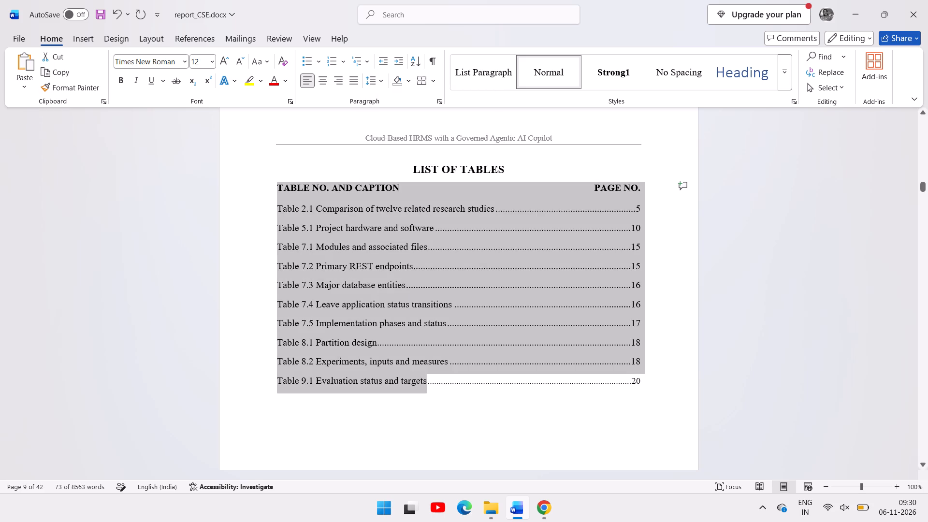
{"action": "left_click", "coordinate": [475, 464]}
Format the Table of Contents from its column headings through the Appendix 4 entry with font size 12 and 1.5 line spacing.
{"action": "scroll", "coordinate": [463, 381], "scroll_direction": "up", "scroll_amount": 1}
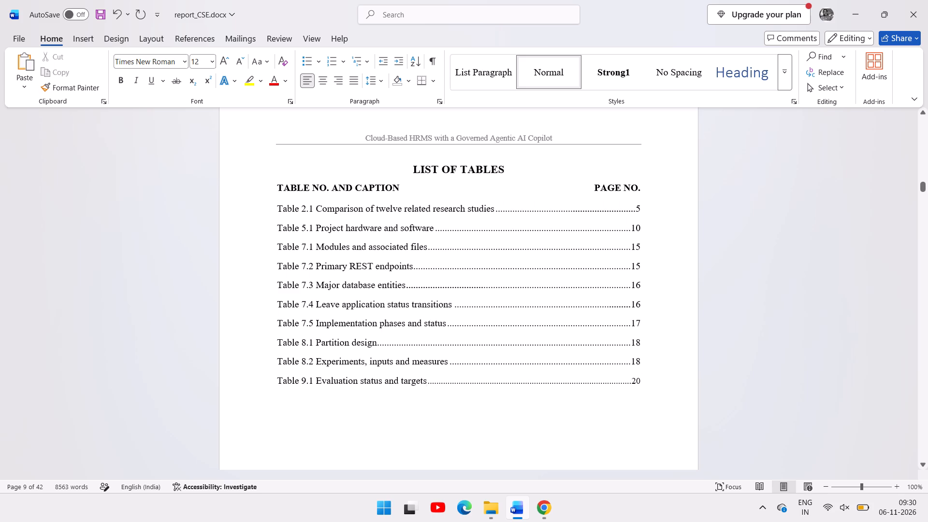
{"action": "scroll", "coordinate": [463, 381], "scroll_direction": "up", "scroll_amount": 1}
{"action": "left_click_drag", "start_coordinate": [484, 417], "coordinate": [393, 90]}
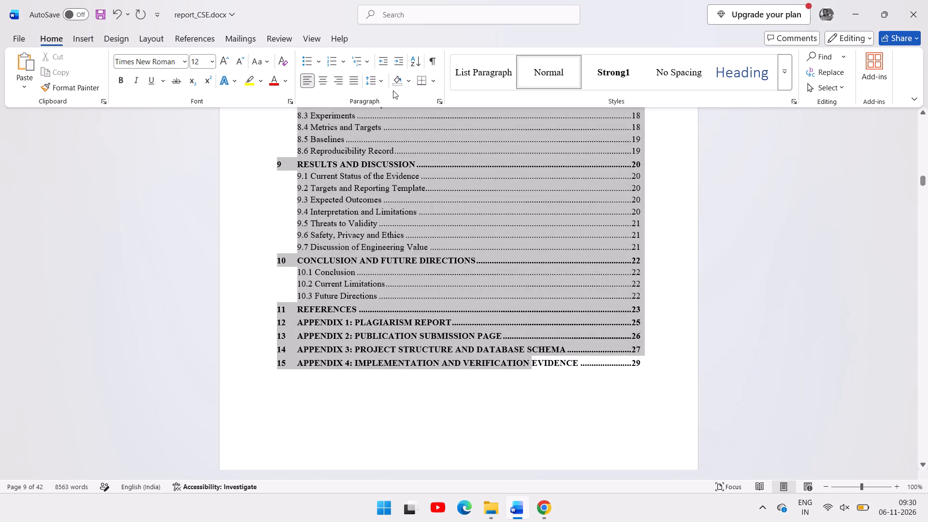
{"action": "left_click_drag", "start_coordinate": [393, 90], "coordinate": [287, 184]}
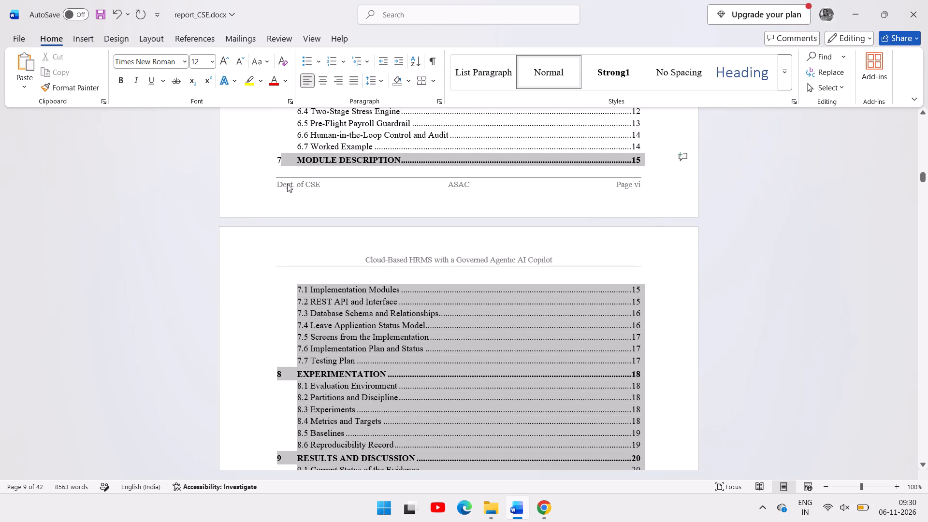
{"action": "left_click_drag", "start_coordinate": [287, 184], "coordinate": [278, 213]}
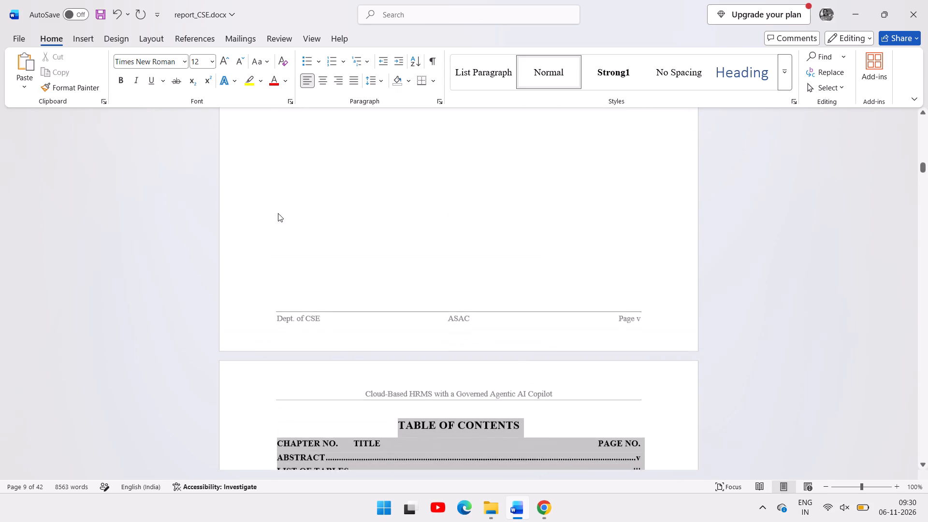
{"action": "left_click_drag", "start_coordinate": [278, 213], "coordinate": [272, 443]}
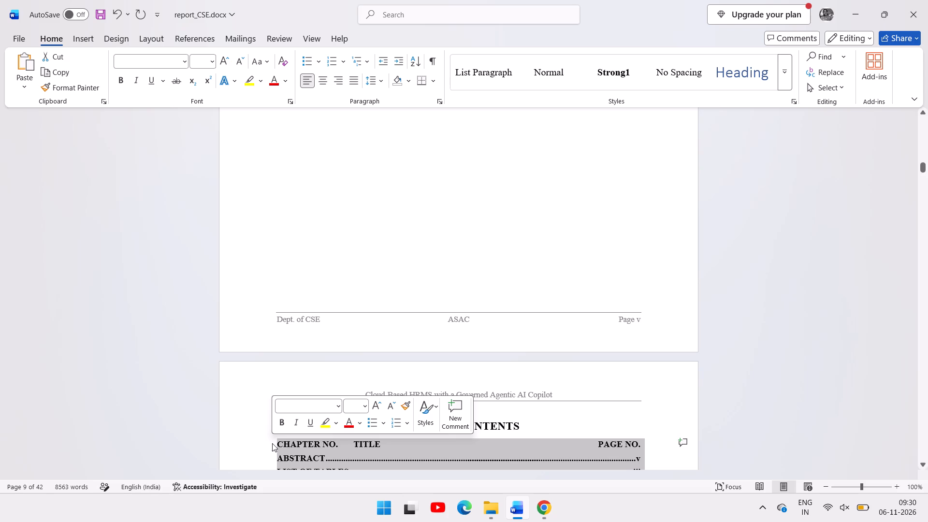
{"action": "left_click", "coordinate": [362, 406]}
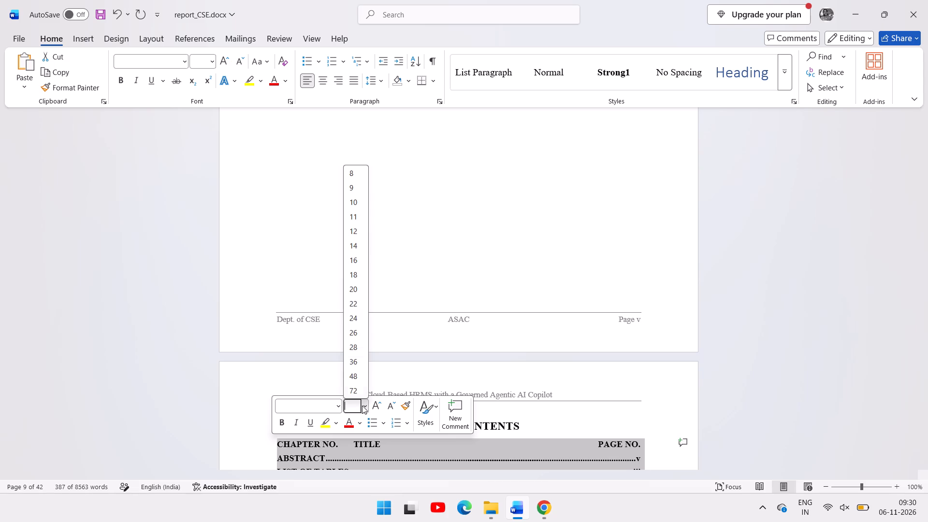
{"action": "left_click", "coordinate": [363, 234]}
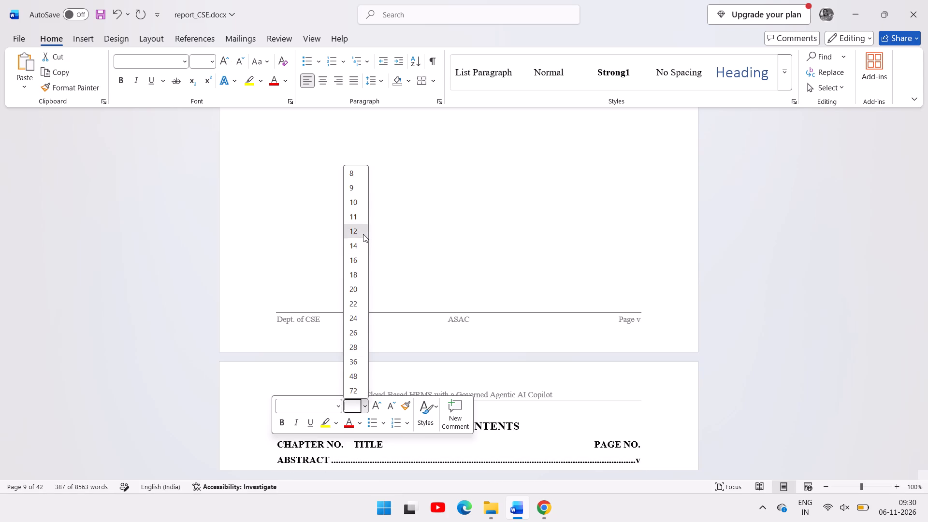
{"action": "left_click", "coordinate": [376, 85]}
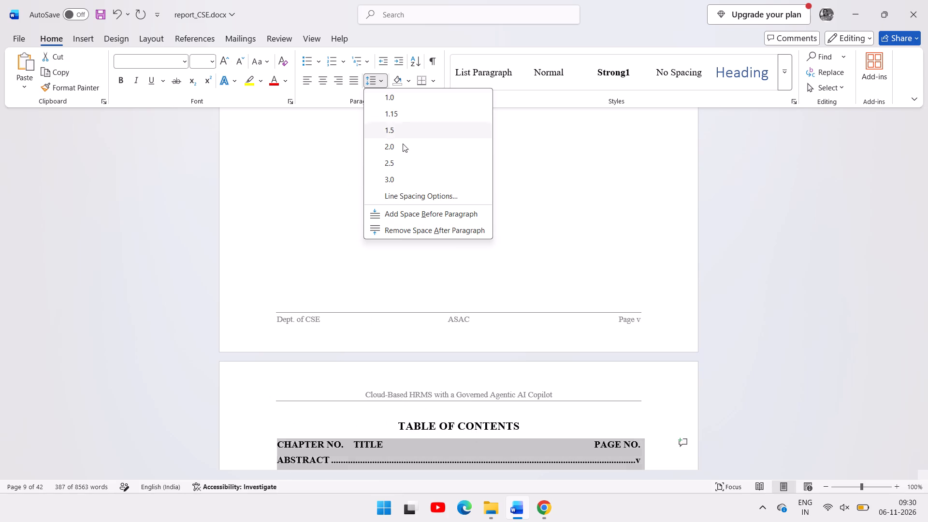
{"action": "left_click", "coordinate": [408, 126]}
{"action": "left_click", "coordinate": [417, 228]}
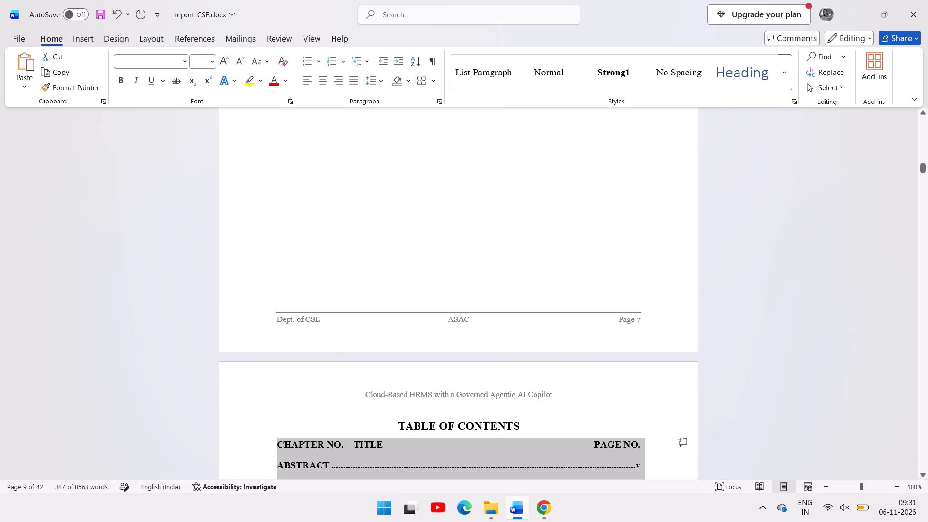
Format the List of Figures column headings and all figure entries with font size 12 and 1.5 line spacing.
{"action": "scroll", "coordinate": [417, 228], "scroll_direction": "down", "scroll_amount": 2}
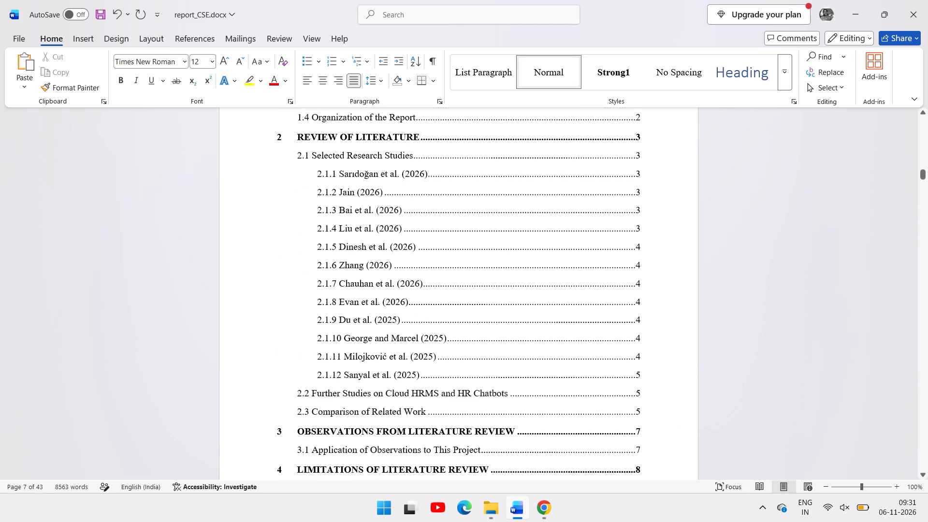
{"action": "scroll", "coordinate": [417, 228], "scroll_direction": "down", "scroll_amount": 2}
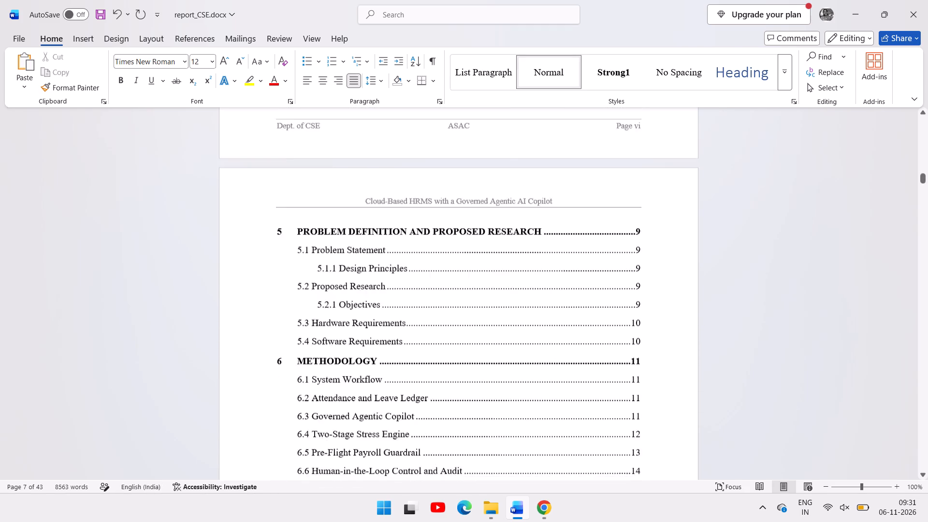
{"action": "scroll", "coordinate": [417, 228], "scroll_direction": "down", "scroll_amount": 1}
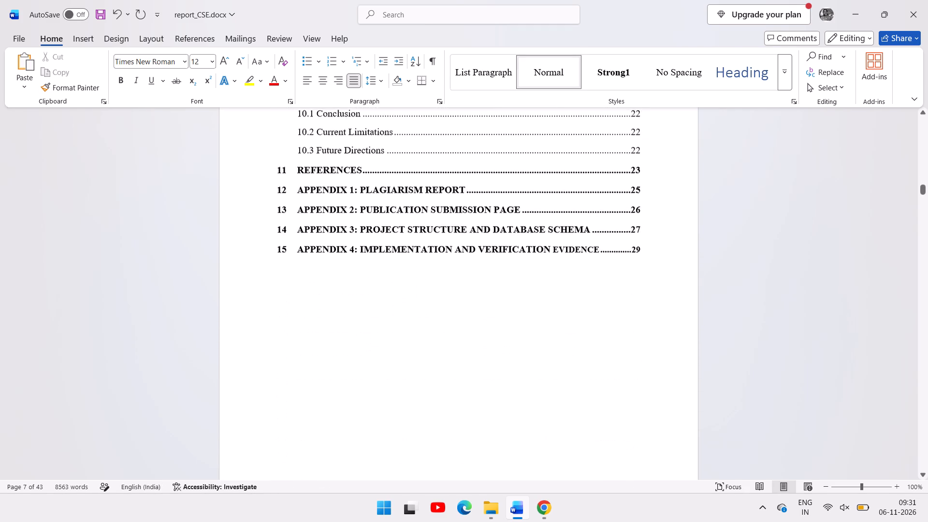
{"action": "scroll", "coordinate": [417, 228], "scroll_direction": "down", "scroll_amount": 2}
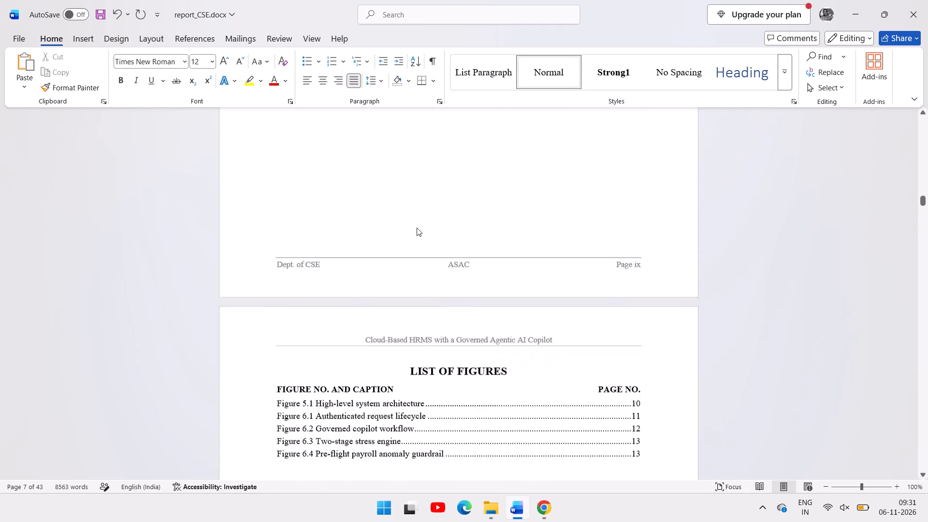
{"action": "scroll", "coordinate": [417, 228], "scroll_direction": "down", "scroll_amount": 1}
{"action": "left_click_drag", "start_coordinate": [461, 355], "coordinate": [314, 236]}
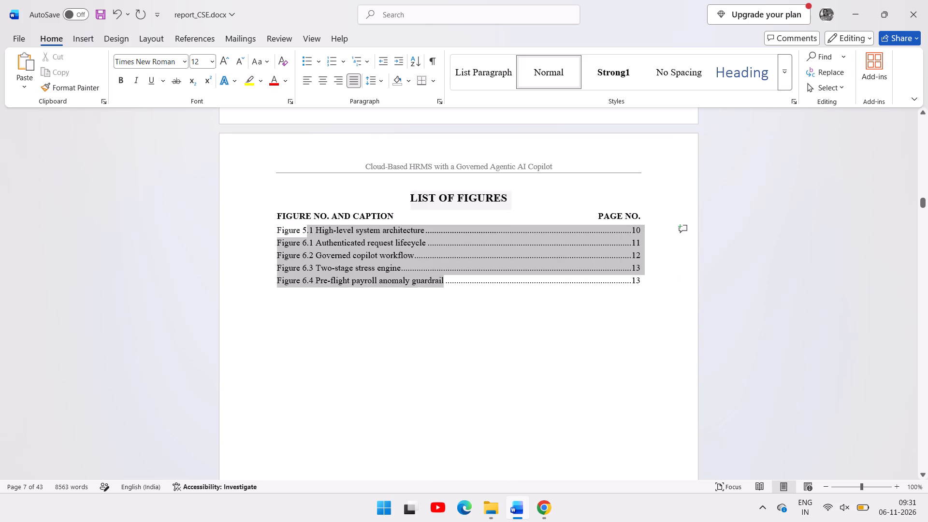
{"action": "left_click_drag", "start_coordinate": [314, 236], "coordinate": [270, 210]}
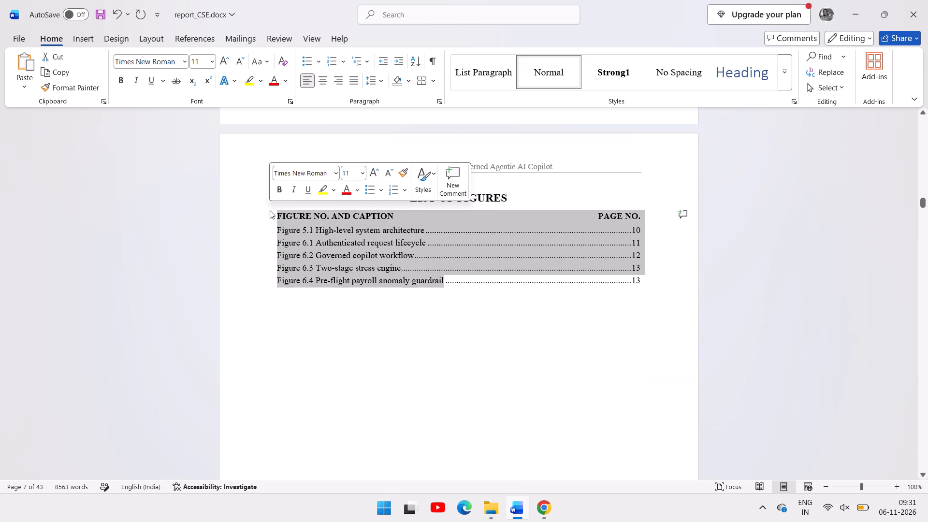
{"action": "left_click", "coordinate": [362, 176]}
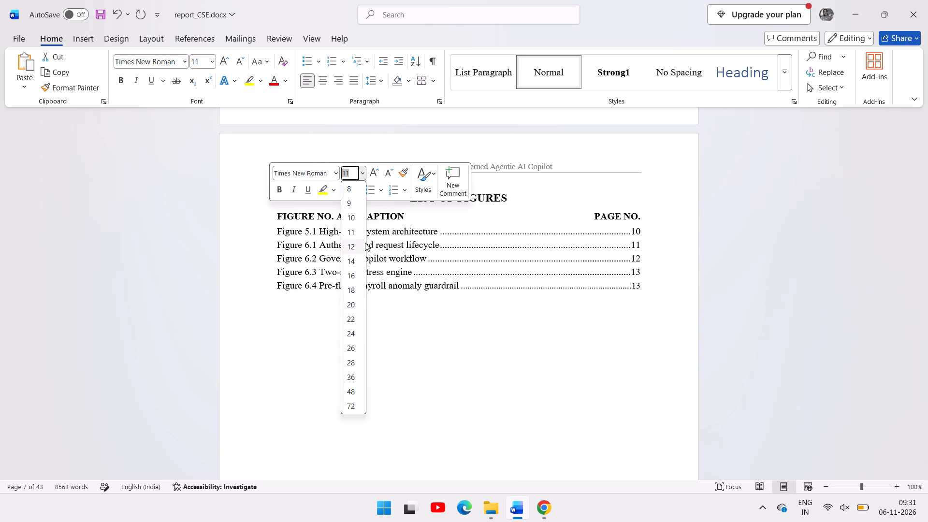
{"action": "left_click", "coordinate": [365, 243]}
{"action": "left_click", "coordinate": [374, 191]}
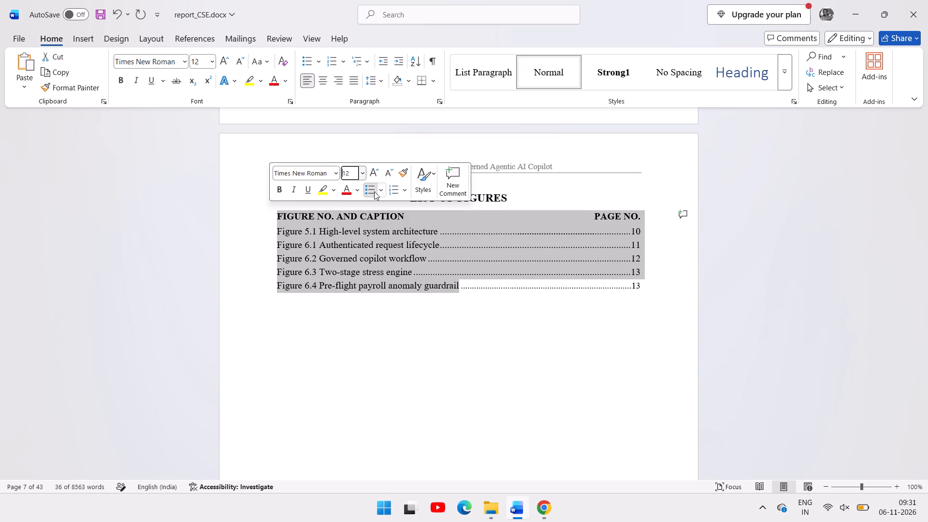
{"action": "left_click", "coordinate": [374, 191]}
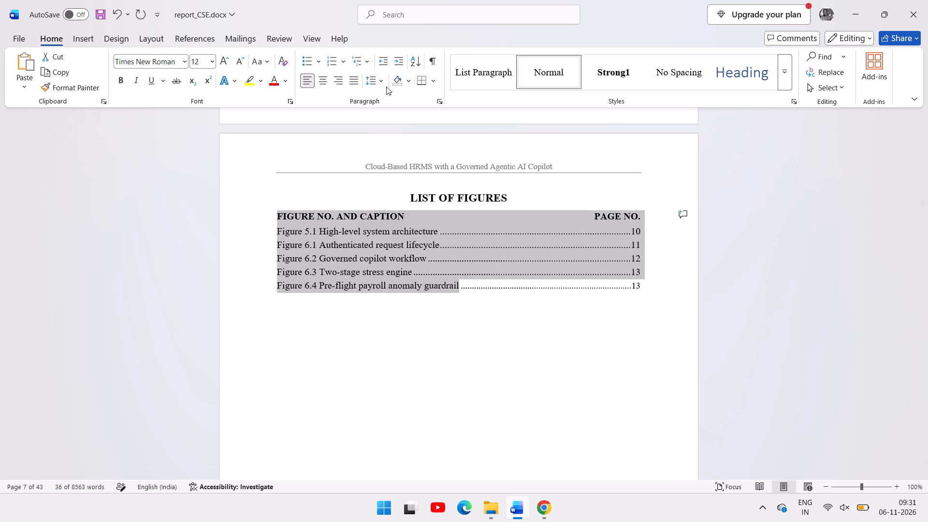
{"action": "left_click", "coordinate": [369, 80]}
{"action": "left_click", "coordinate": [395, 132]}
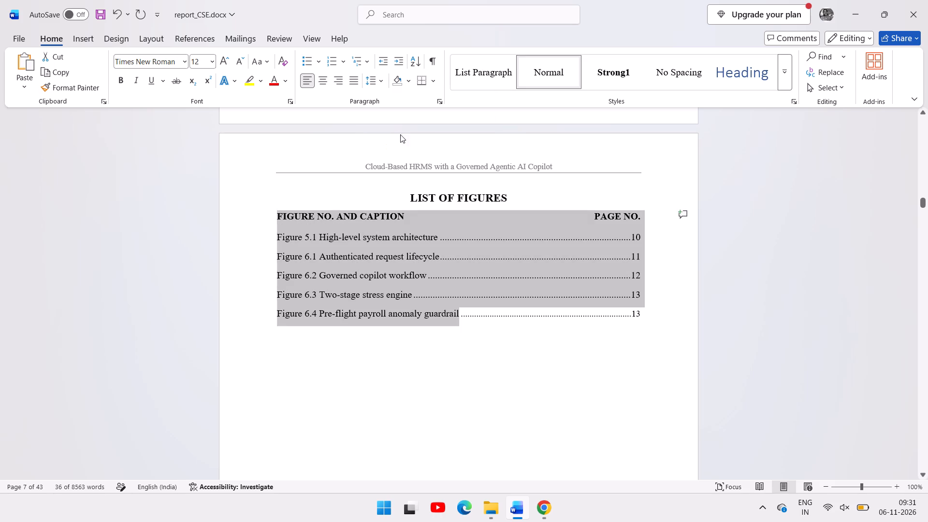
{"action": "left_click_drag", "start_coordinate": [521, 185], "coordinate": [407, 179]}
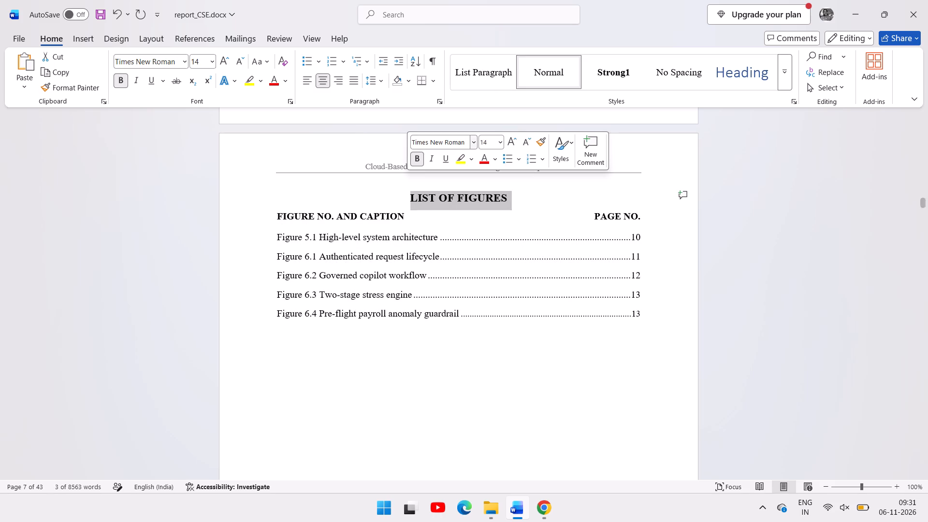
{"action": "left_click", "coordinate": [341, 177]}
Format the whole table under List of Symbols, Abbreviations and Nomenclature with font size 12 and 1.5 line spacing.
{"action": "scroll", "coordinate": [385, 404], "scroll_direction": "down", "scroll_amount": 1}
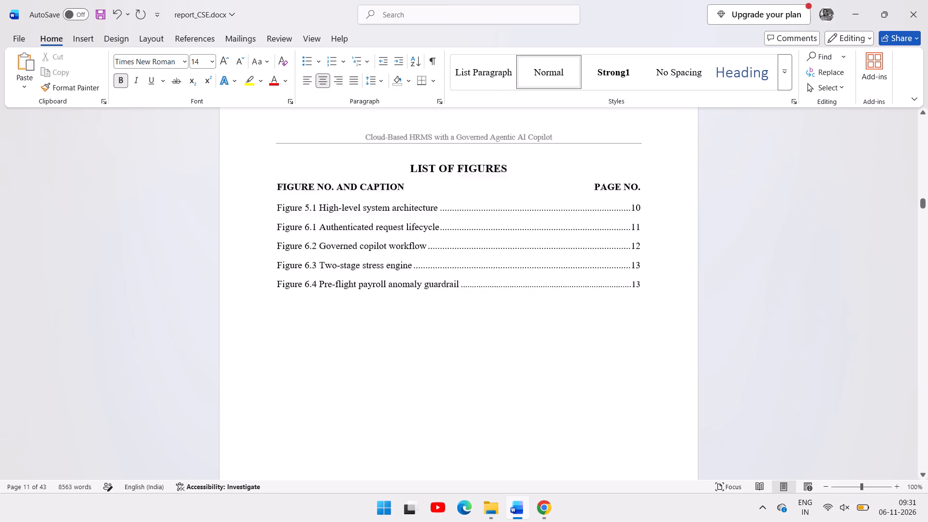
{"action": "scroll", "coordinate": [385, 404], "scroll_direction": "down", "scroll_amount": 2}
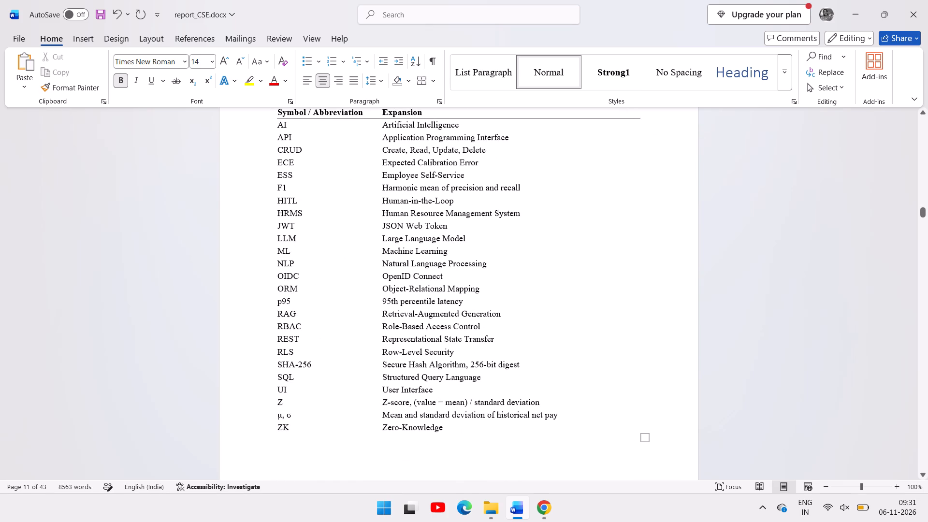
{"action": "left_click_drag", "start_coordinate": [369, 471], "coordinate": [290, 149]}
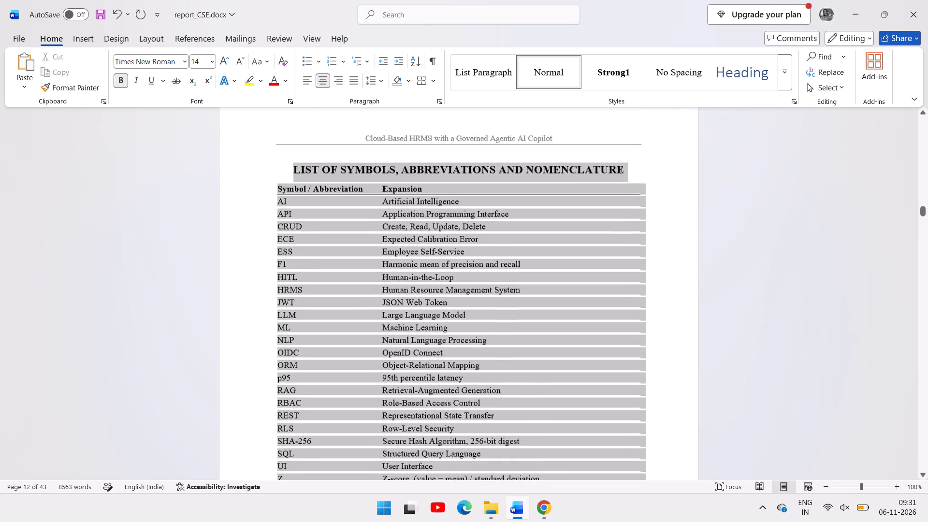
{"action": "left_click_drag", "start_coordinate": [290, 149], "coordinate": [269, 220]}
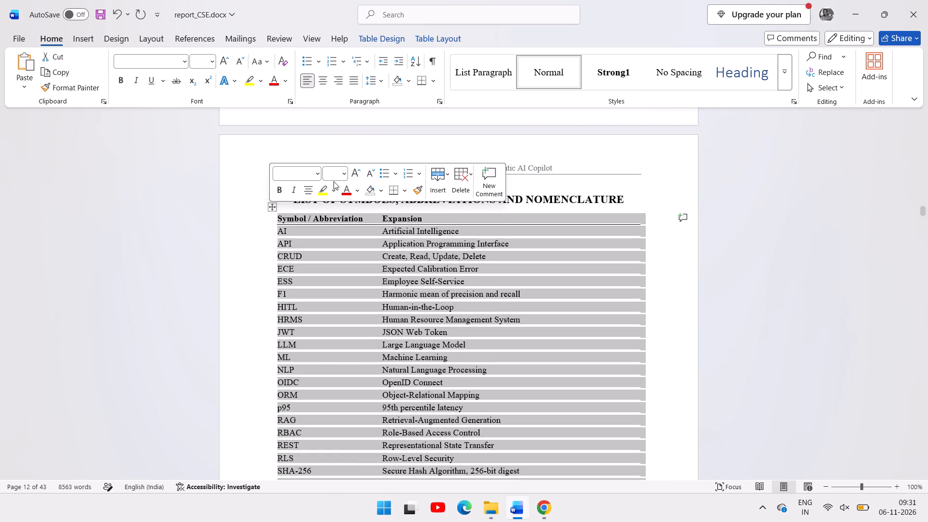
{"action": "left_click", "coordinate": [345, 173]}
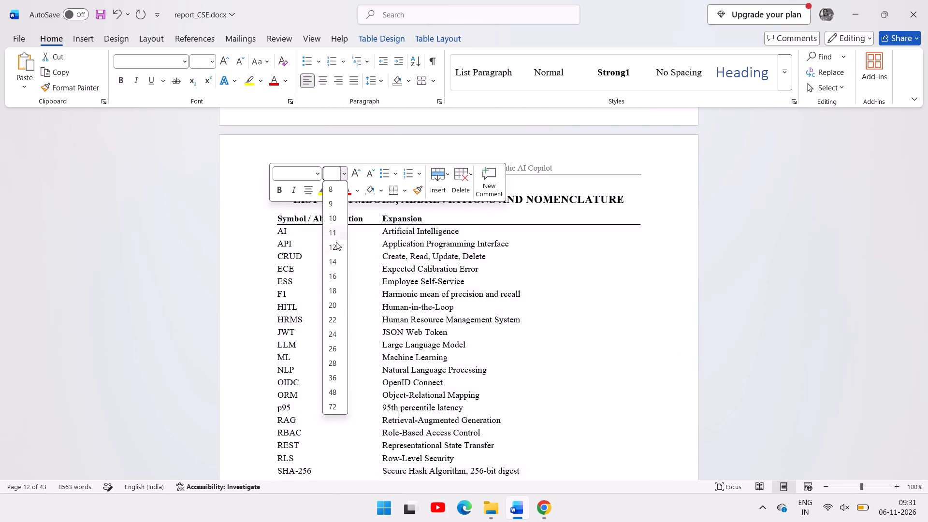
{"action": "left_click", "coordinate": [336, 243]}
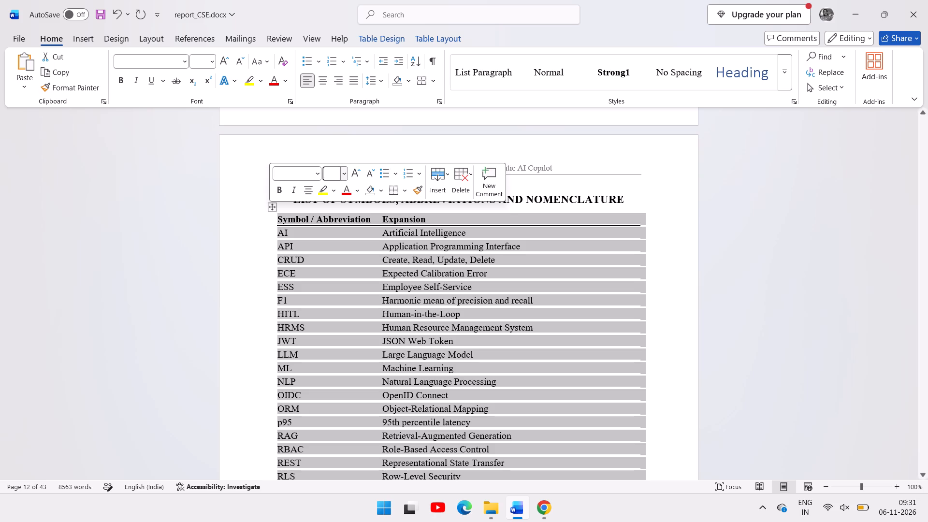
{"action": "left_click", "coordinate": [377, 79]}
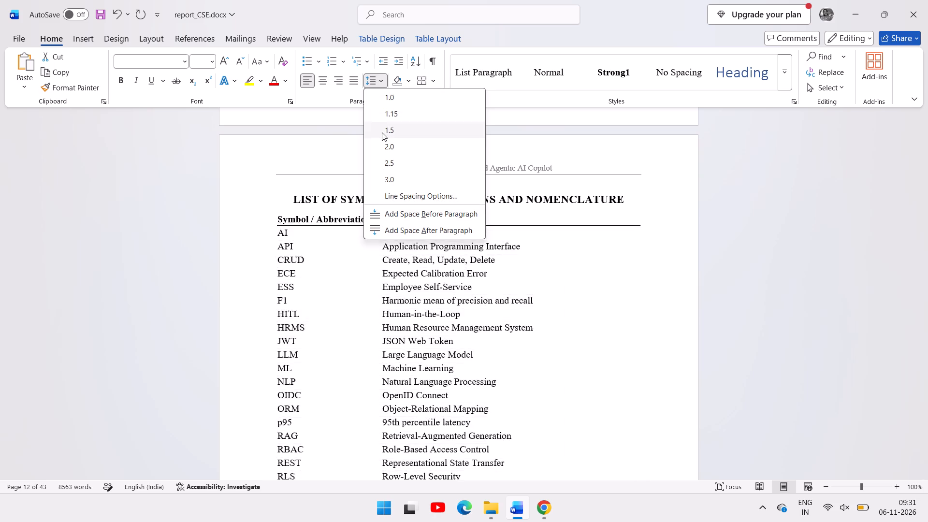
{"action": "left_click", "coordinate": [387, 134]}
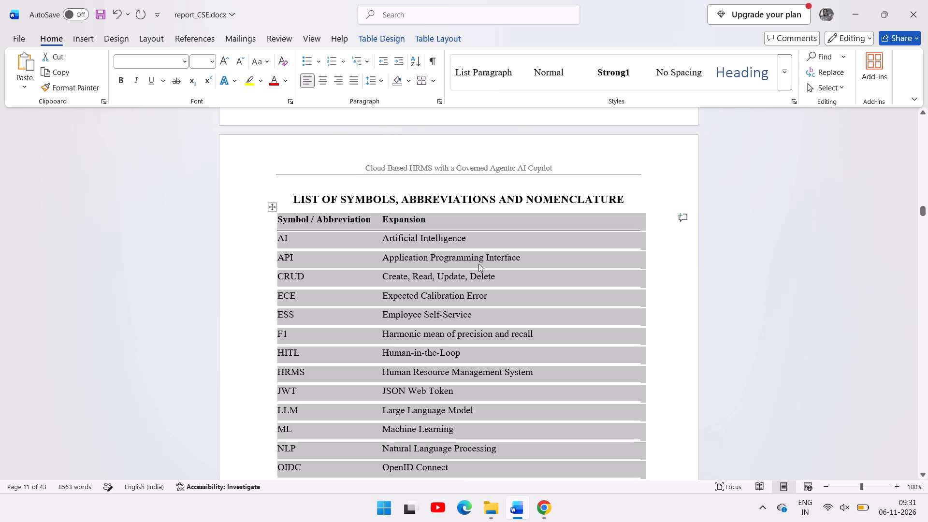
{"action": "left_click", "coordinate": [478, 264]}
Set everything from the 1.1 Background heading through the end of Appendix 4 to Times New Roman, font size 12.
{"action": "scroll", "coordinate": [478, 264], "scroll_direction": "down", "scroll_amount": 1}
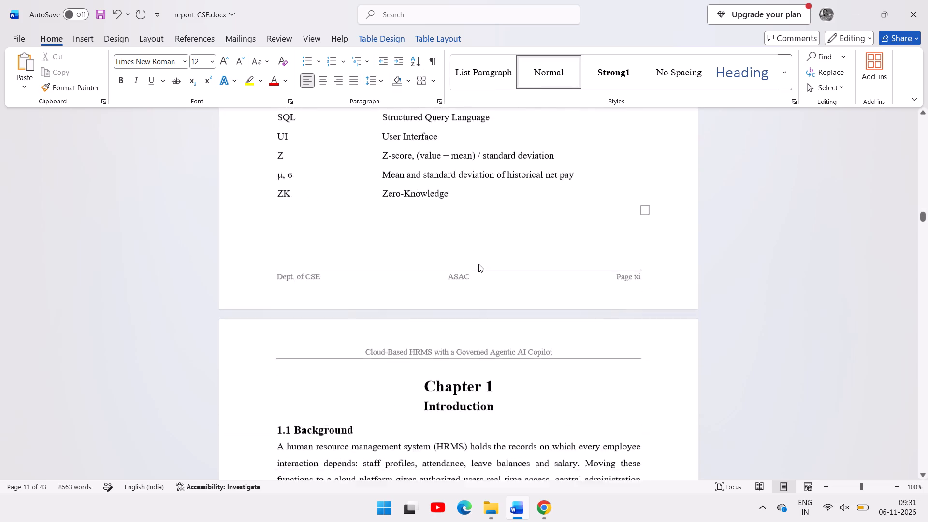
{"action": "scroll", "coordinate": [478, 264], "scroll_direction": "down", "scroll_amount": 1}
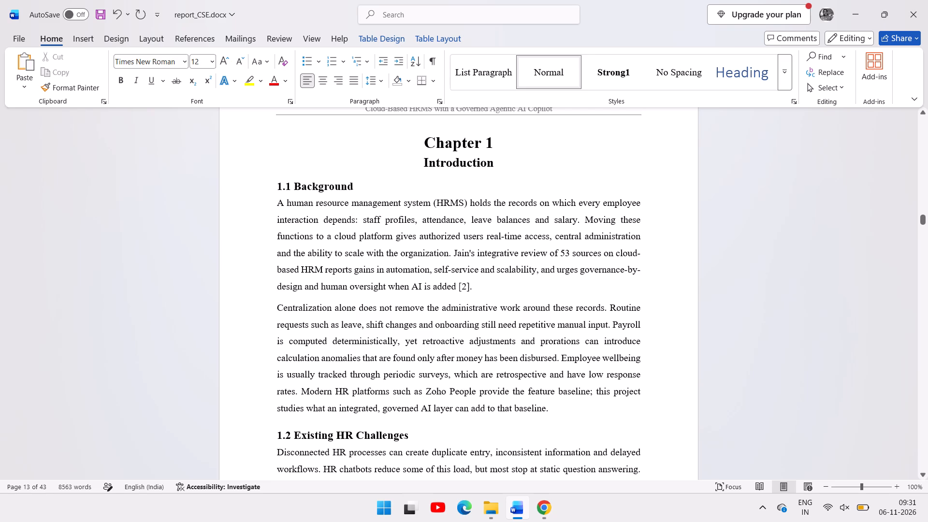
{"action": "left_click_drag", "start_coordinate": [268, 182], "coordinate": [421, 416]}
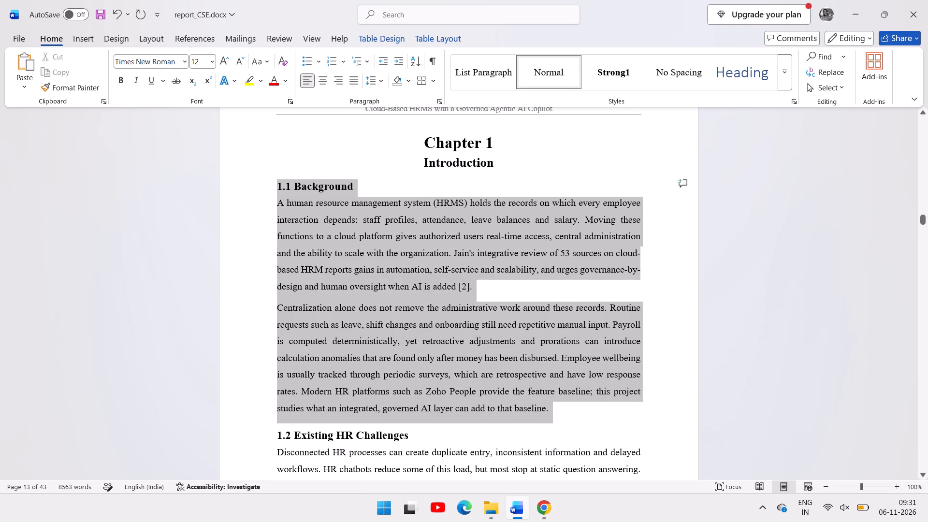
{"action": "left_click_drag", "start_coordinate": [421, 416], "coordinate": [410, 487]}
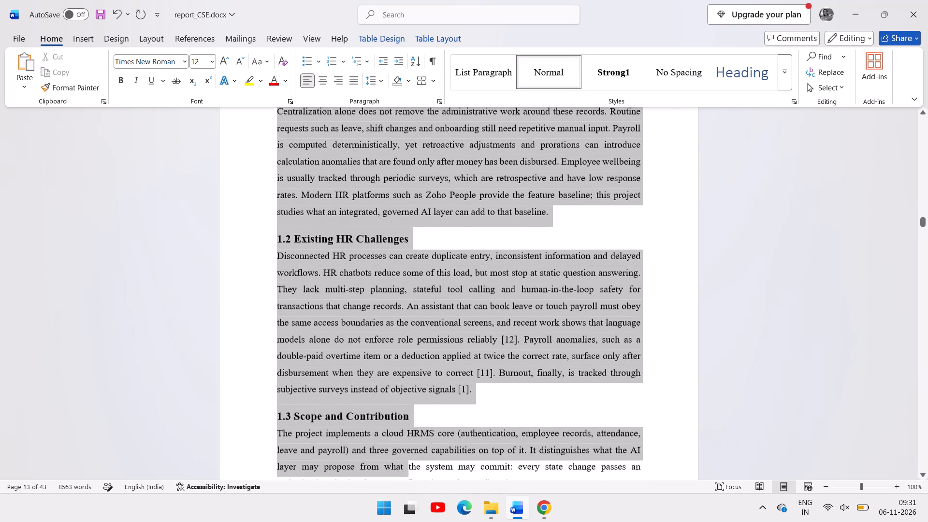
{"action": "left_click_drag", "start_coordinate": [410, 487], "coordinate": [438, 506]}
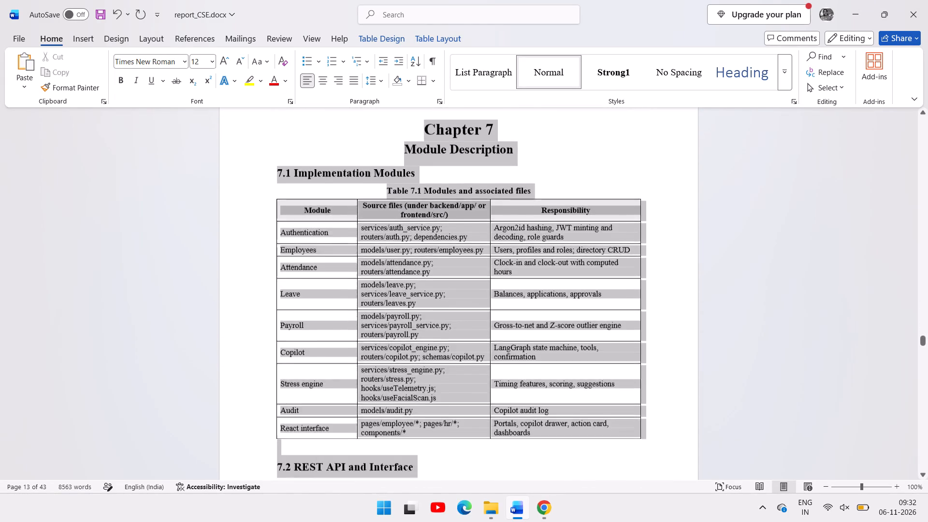
{"action": "left_click_drag", "start_coordinate": [438, 506], "coordinate": [444, 521]}
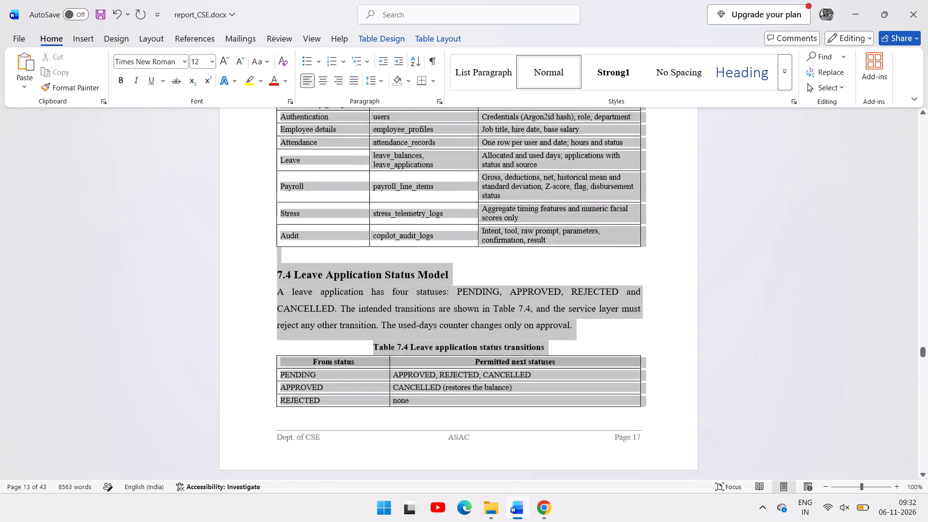
{"action": "left_click_drag", "start_coordinate": [444, 521], "coordinate": [496, 521]}
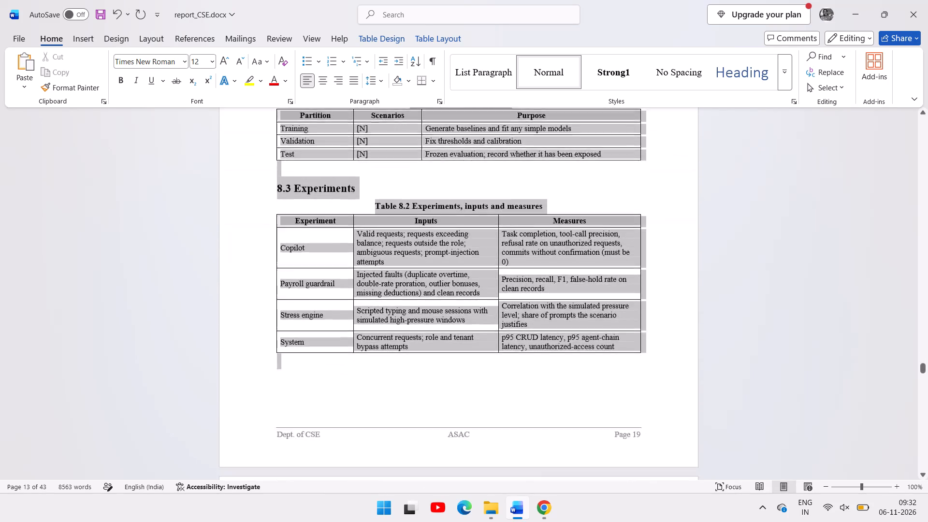
{"action": "left_click_drag", "start_coordinate": [496, 521], "coordinate": [800, 521]}
{"action": "scroll", "coordinate": [597, 521], "scroll_direction": "up", "scroll_amount": 1}
{"action": "scroll", "coordinate": [650, 521], "scroll_direction": "up", "scroll_amount": 1}
{"action": "scroll", "coordinate": [779, 521], "scroll_direction": "up", "scroll_amount": 1}
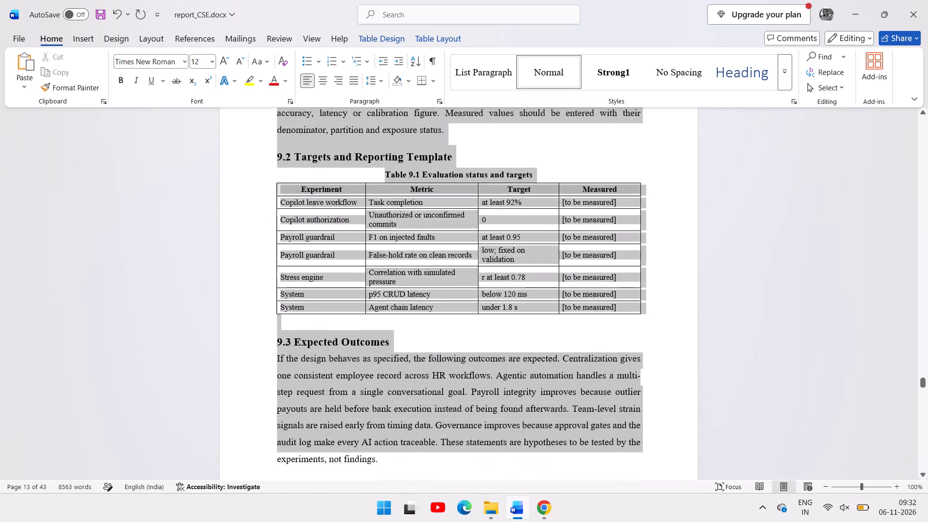
{"action": "scroll", "coordinate": [800, 521], "scroll_direction": "up", "scroll_amount": 1}
{"action": "left_click_drag", "start_coordinate": [800, 521], "coordinate": [927, 521]}
{"action": "scroll", "coordinate": [877, 521], "scroll_direction": "up", "scroll_amount": 1}
{"action": "scroll", "coordinate": [927, 521], "scroll_direction": "up", "scroll_amount": 5}
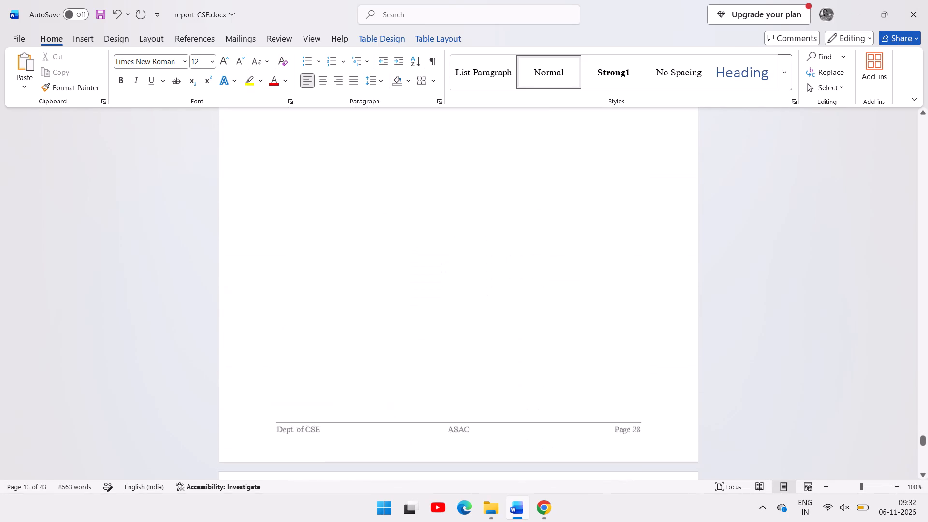
{"action": "left_click_drag", "start_coordinate": [927, 521], "coordinate": [927, 518]}
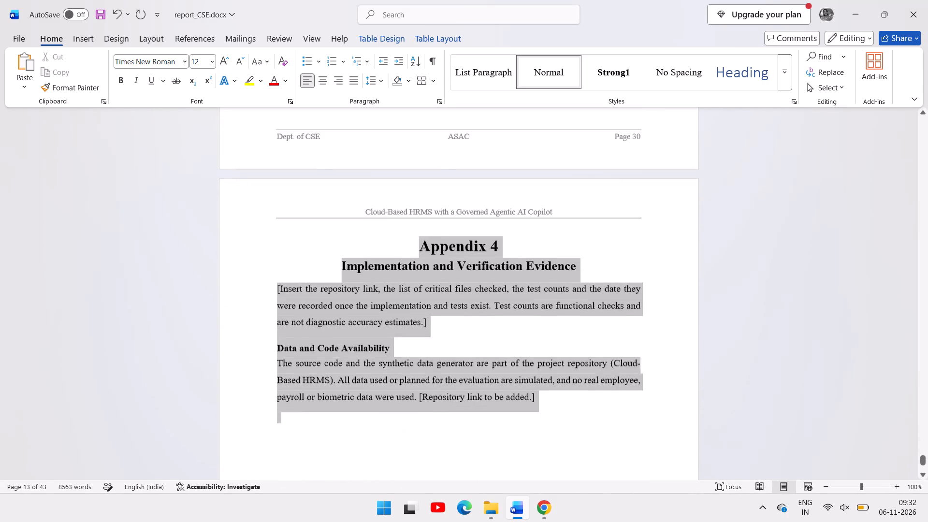
{"action": "left_click_drag", "start_coordinate": [927, 518], "coordinate": [923, 514]}
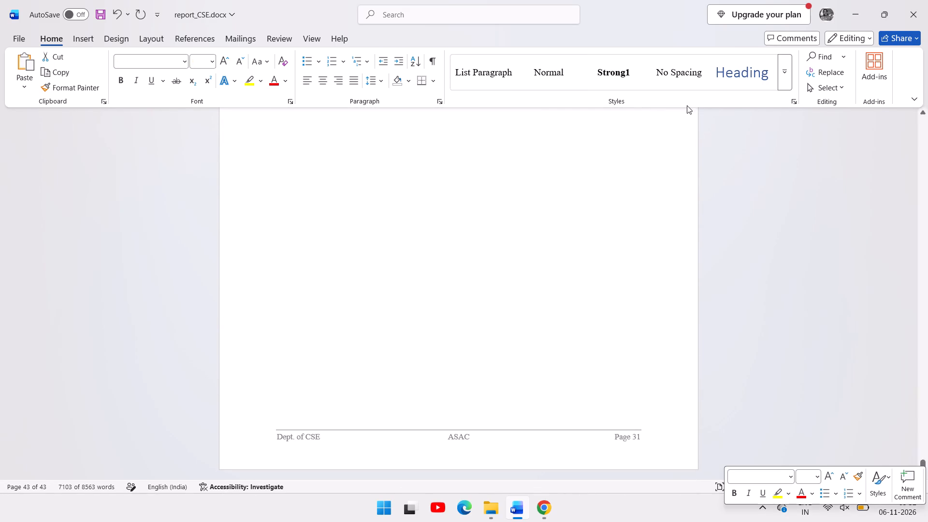
{"action": "left_click", "coordinate": [185, 59]}
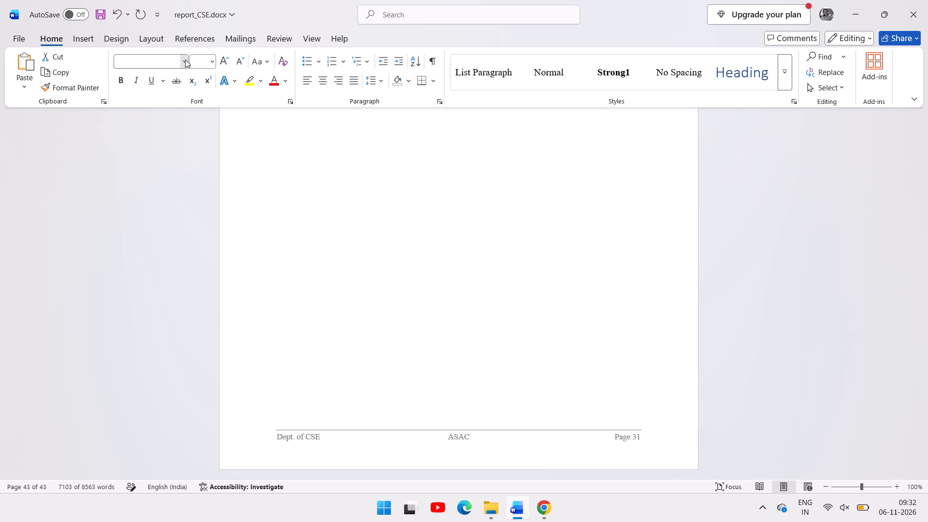
{"action": "left_click", "coordinate": [171, 145]}
{"action": "left_click", "coordinate": [212, 63]}
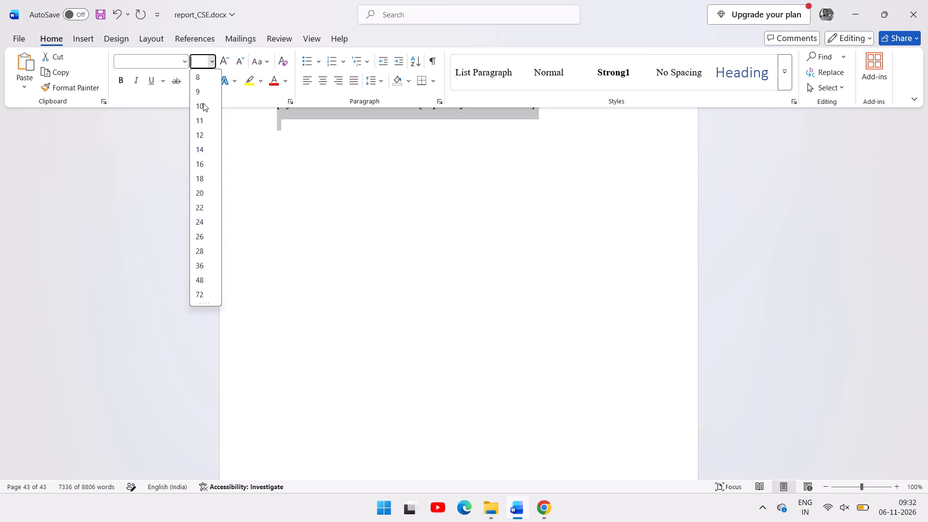
{"action": "left_click", "coordinate": [204, 134]}
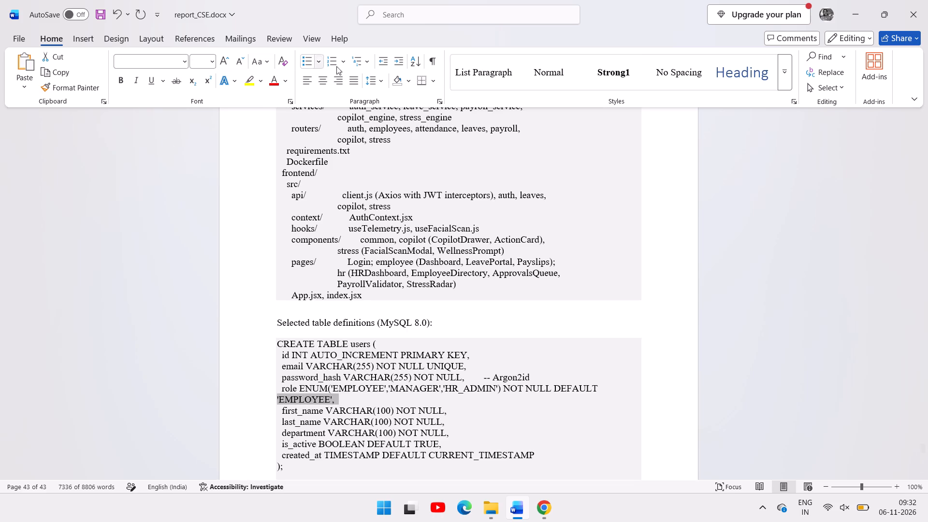
Apply 1.5 line spacing to the selected text running from 1.1 Background through the end of Appendix 4.
{"action": "left_click", "coordinate": [368, 80]}
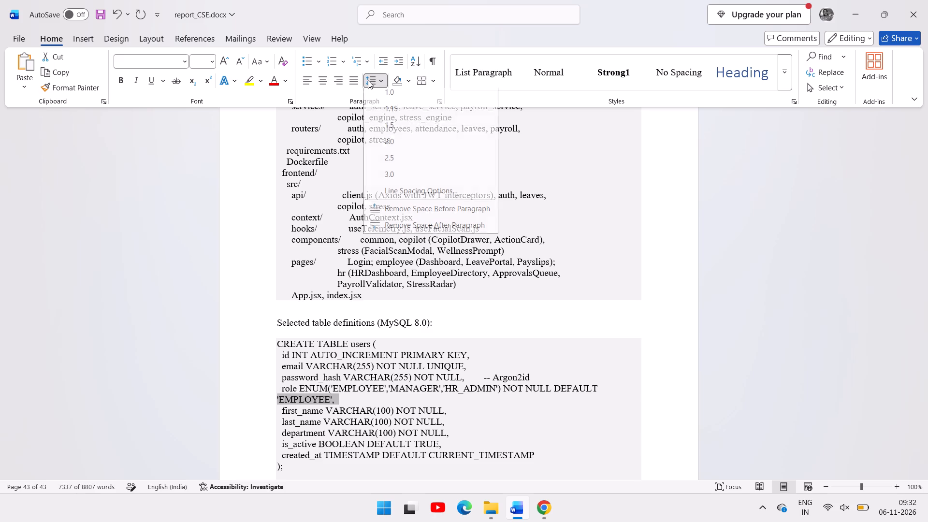
{"action": "left_click", "coordinate": [394, 128]}
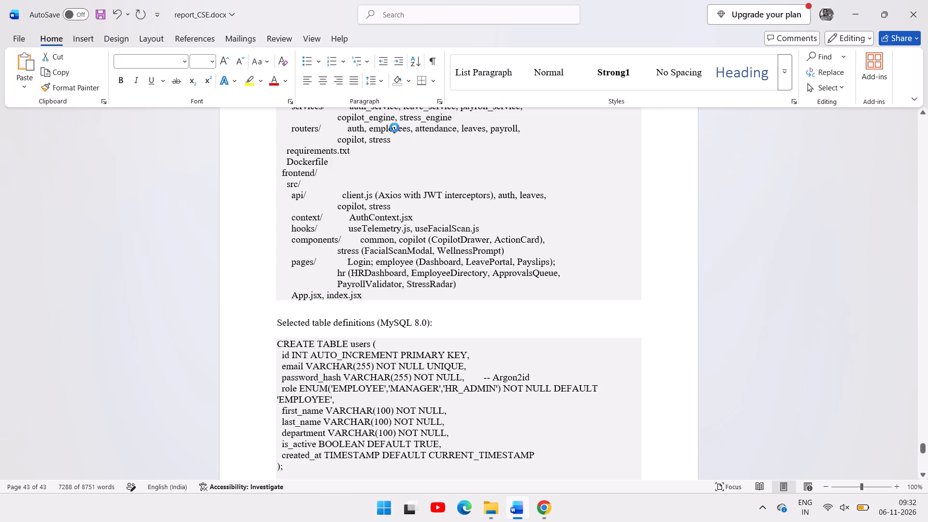
{"action": "left_click", "coordinate": [392, 221]}
Apply 1.5 line spacing to the Declaration's body paragraph above the names table.
{"action": "scroll", "coordinate": [392, 221], "scroll_direction": "up", "scroll_amount": 8}
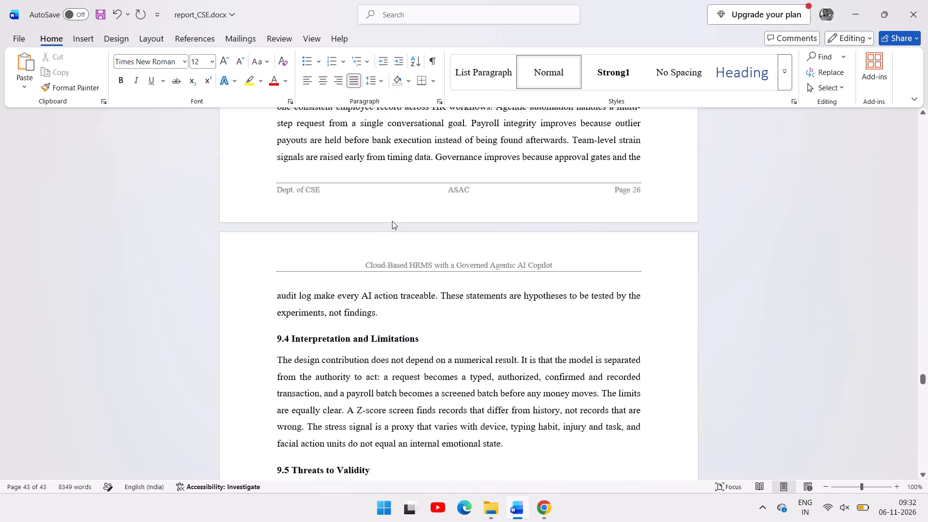
{"action": "scroll", "coordinate": [392, 221], "scroll_direction": "up", "scroll_amount": 3}
{"action": "scroll", "coordinate": [392, 221], "scroll_direction": "up", "scroll_amount": 20}
{"action": "scroll", "coordinate": [392, 221], "scroll_direction": "up", "scroll_amount": 18}
{"action": "scroll", "coordinate": [392, 221], "scroll_direction": "down", "scroll_amount": 1}
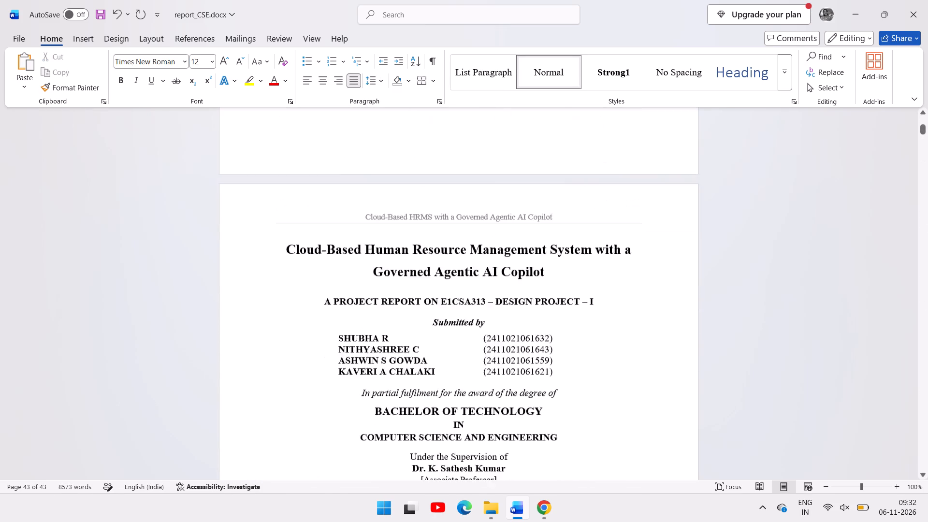
{"action": "scroll", "coordinate": [392, 221], "scroll_direction": "down", "scroll_amount": 3}
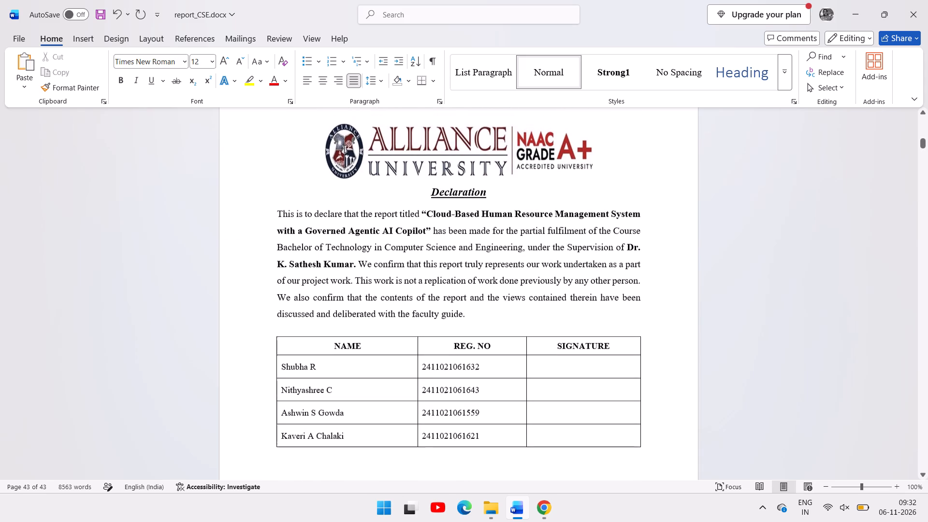
{"action": "left_click_drag", "start_coordinate": [477, 319], "coordinate": [268, 215]}
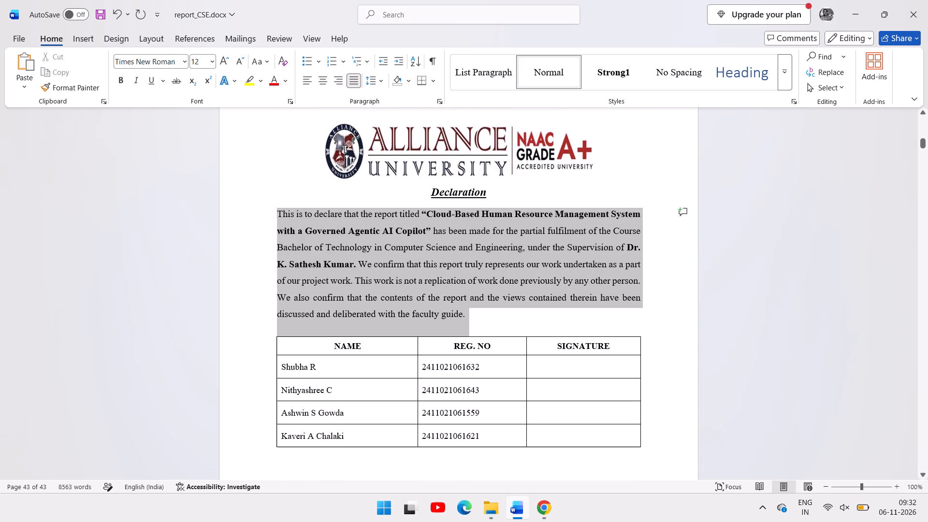
{"action": "left_click_drag", "start_coordinate": [268, 215], "coordinate": [268, 214]}
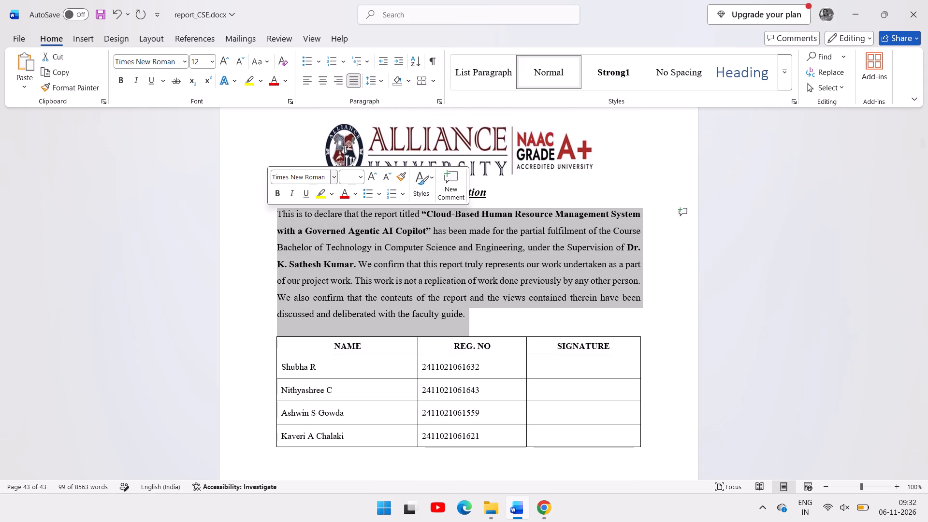
{"action": "left_click", "coordinate": [380, 90]}
{"action": "left_click", "coordinate": [378, 84]}
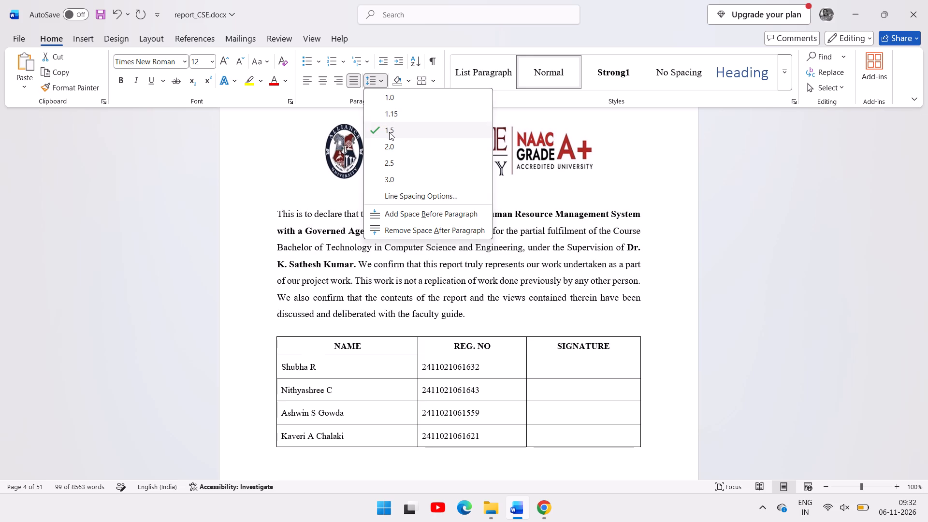
{"action": "left_click", "coordinate": [389, 132]}
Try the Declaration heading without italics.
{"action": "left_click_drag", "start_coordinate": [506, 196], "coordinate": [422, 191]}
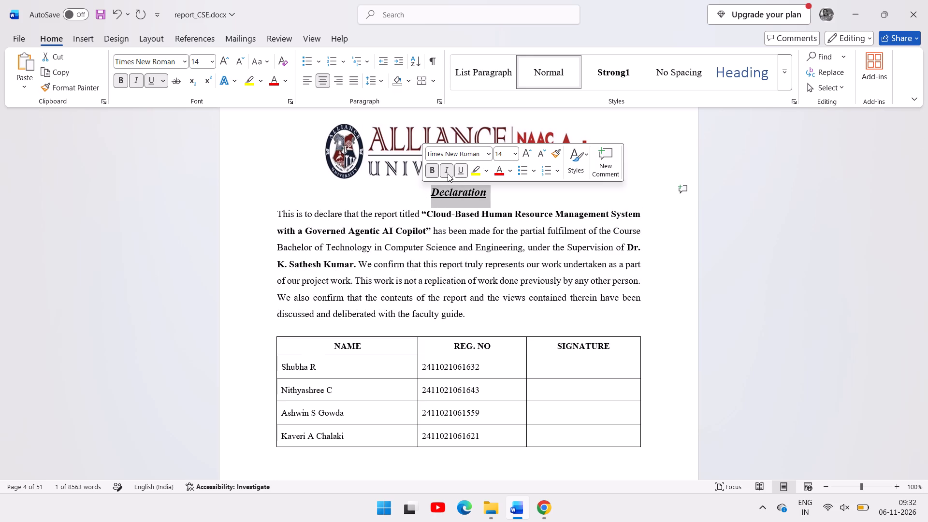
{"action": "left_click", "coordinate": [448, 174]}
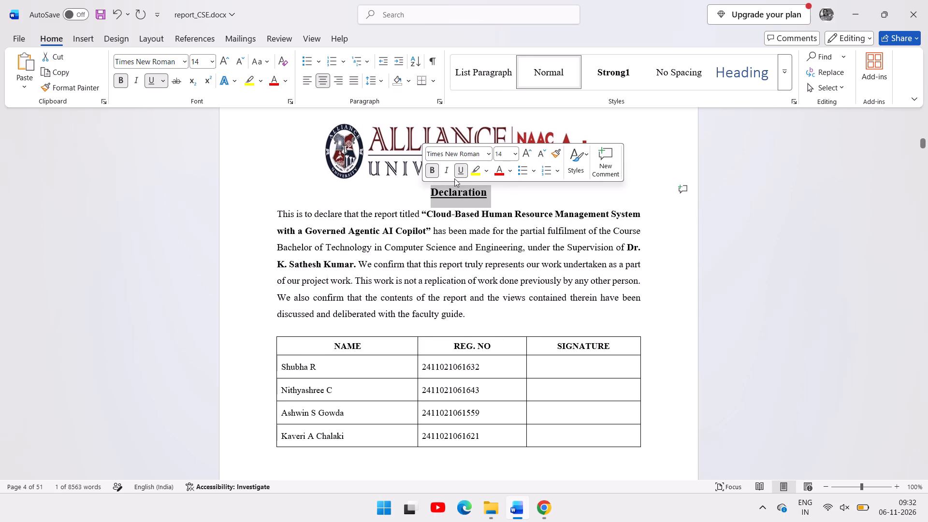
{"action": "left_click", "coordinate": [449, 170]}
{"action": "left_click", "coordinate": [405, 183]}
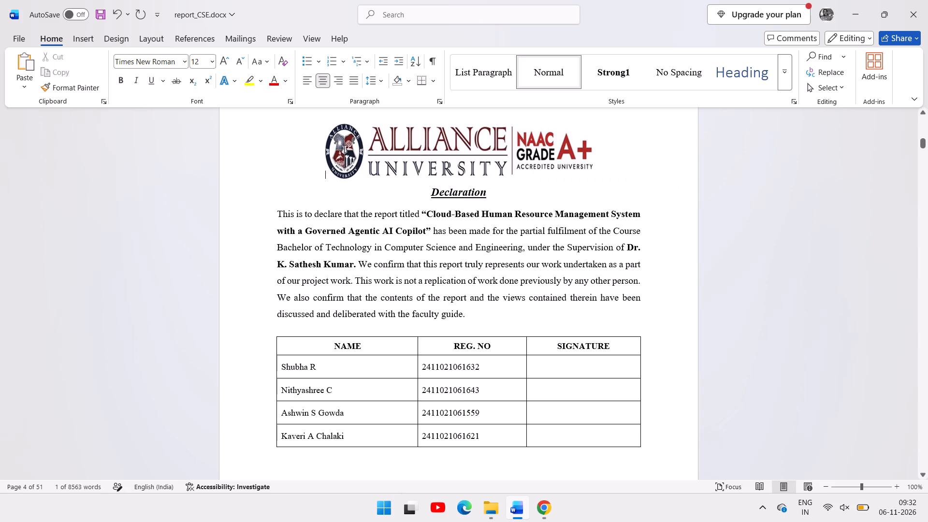
Check the line spacing of both Abstract paragraphs.
{"action": "scroll", "coordinate": [578, 257], "scroll_direction": "down", "scroll_amount": 1}
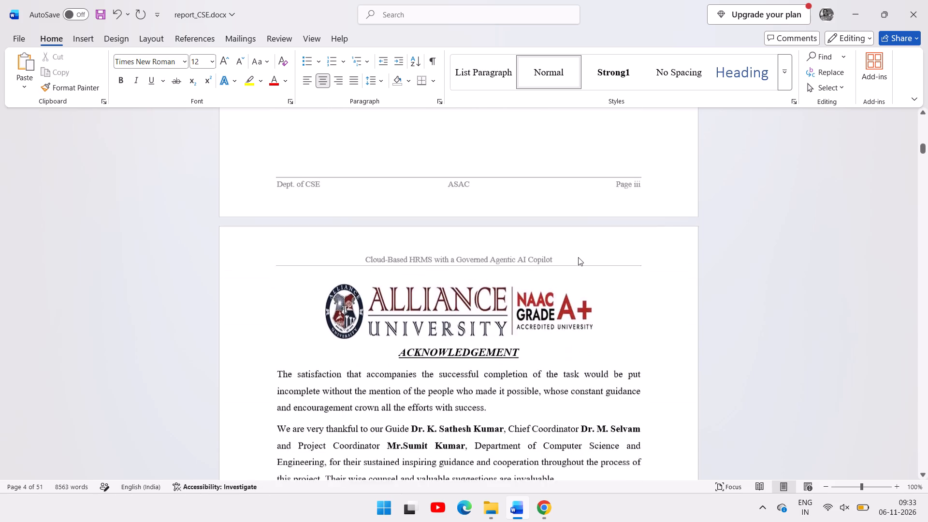
{"action": "scroll", "coordinate": [578, 257], "scroll_direction": "down", "scroll_amount": 3}
{"action": "left_click_drag", "start_coordinate": [373, 452], "coordinate": [312, 228]}
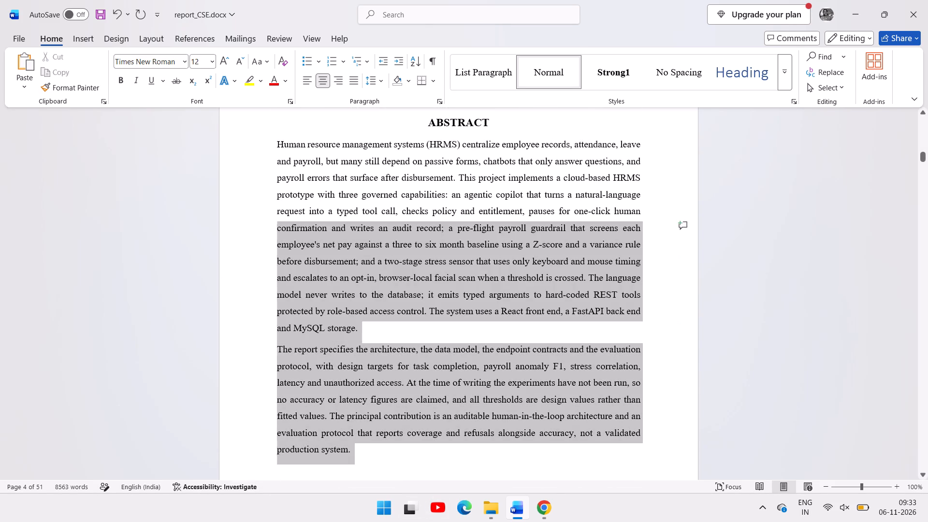
{"action": "left_click_drag", "start_coordinate": [312, 228], "coordinate": [281, 143]}
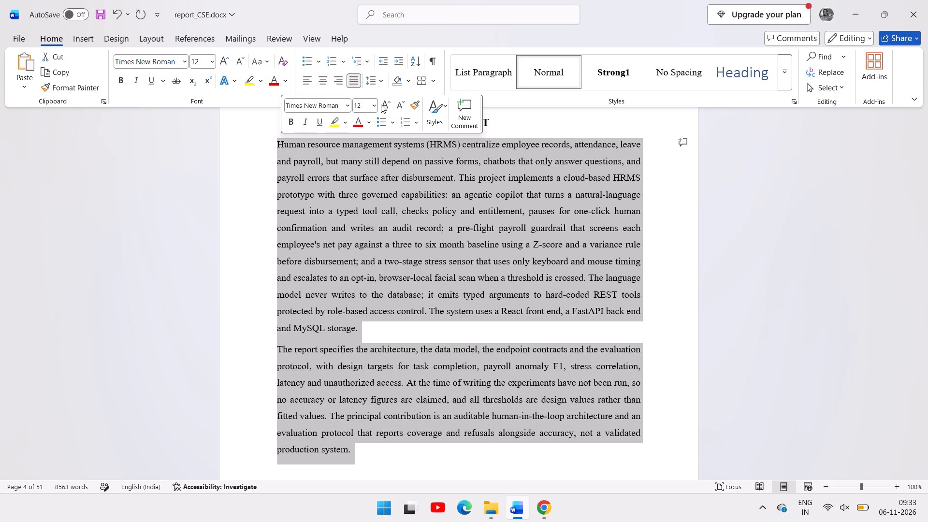
{"action": "left_click", "coordinate": [375, 77]}
{"action": "left_click", "coordinate": [229, 175]}
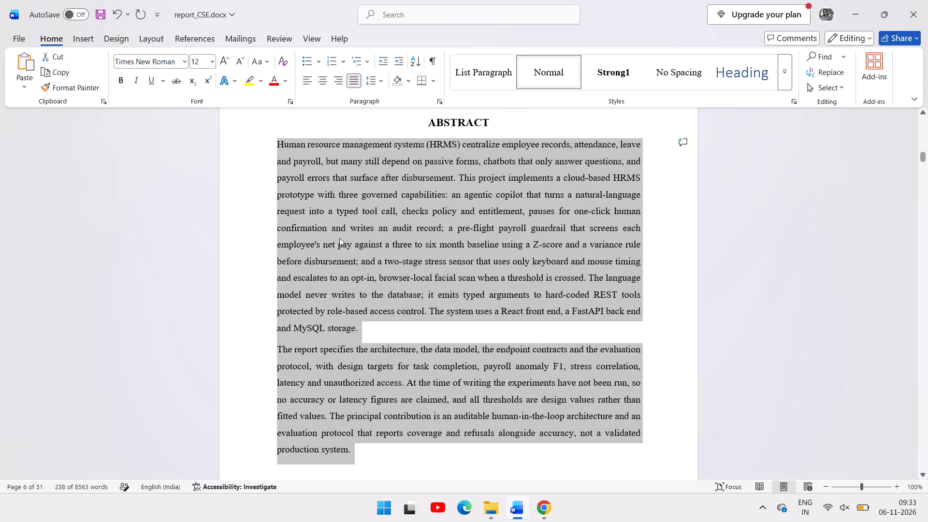
Review the contents and figure lists and check the line spacing of section 1.1 Background.
{"action": "scroll", "coordinate": [408, 288], "scroll_direction": "down", "scroll_amount": 3}
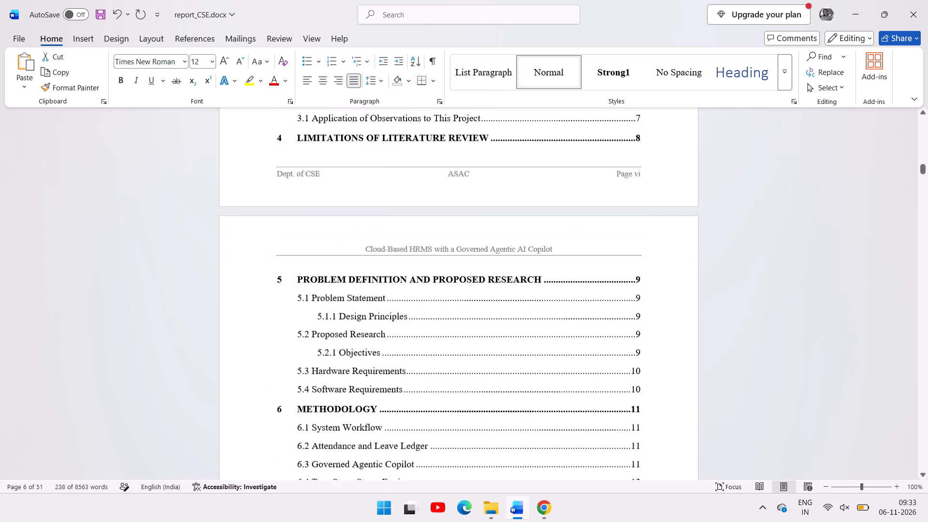
{"action": "scroll", "coordinate": [408, 288], "scroll_direction": "down", "scroll_amount": 3}
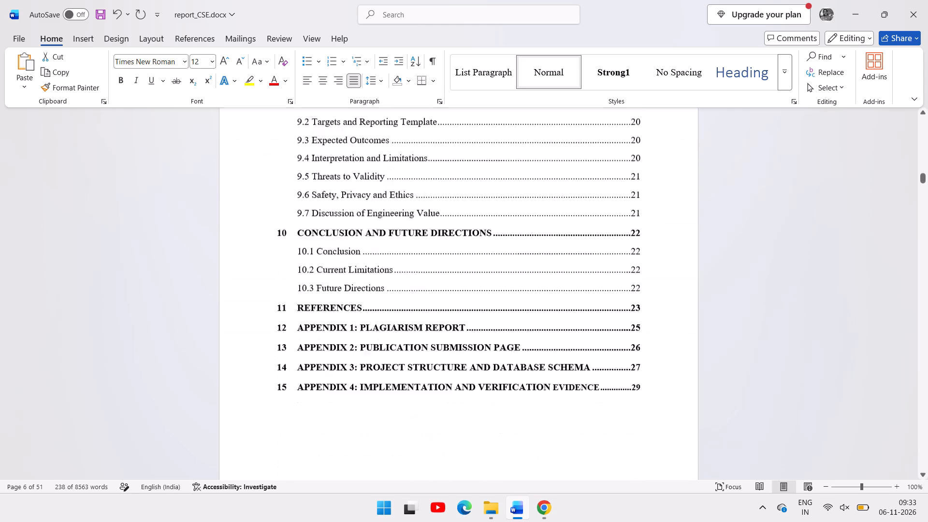
{"action": "scroll", "coordinate": [408, 288], "scroll_direction": "down", "scroll_amount": 2}
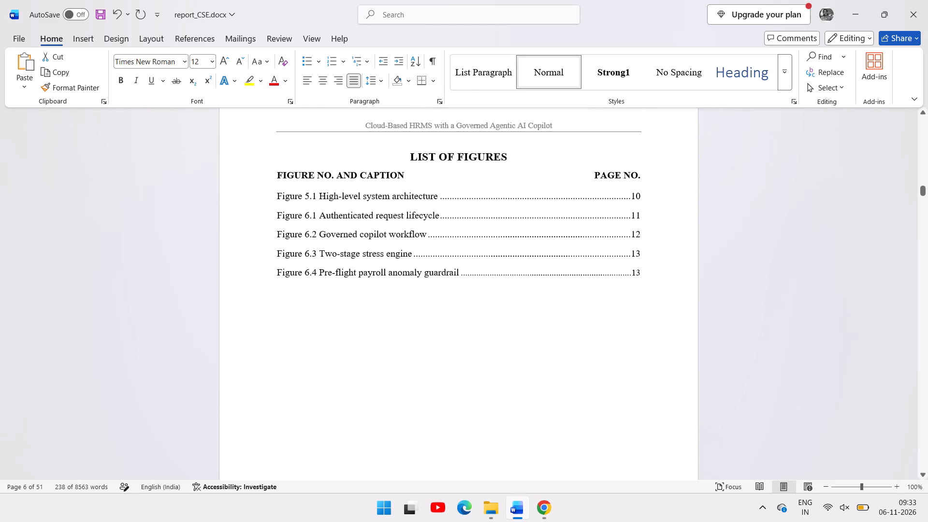
{"action": "scroll", "coordinate": [410, 288], "scroll_direction": "down", "scroll_amount": 1}
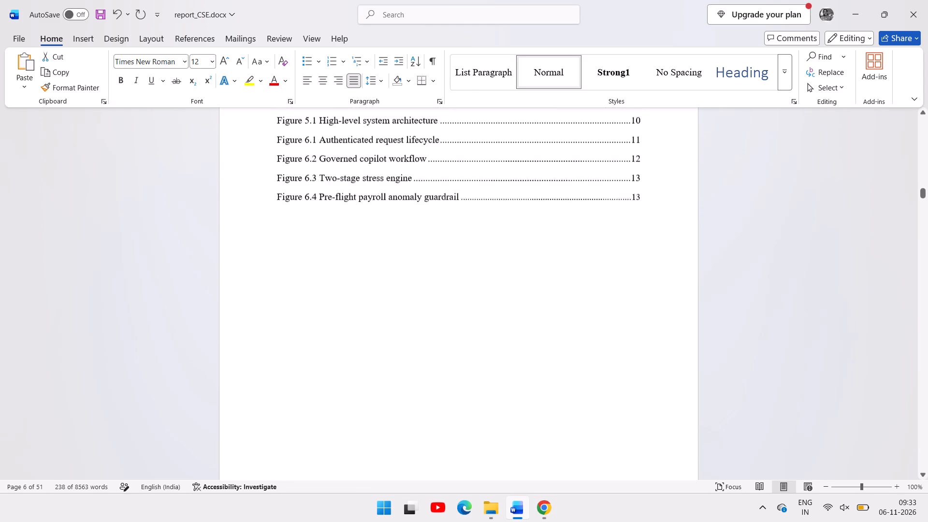
{"action": "scroll", "coordinate": [410, 288], "scroll_direction": "down", "scroll_amount": 2}
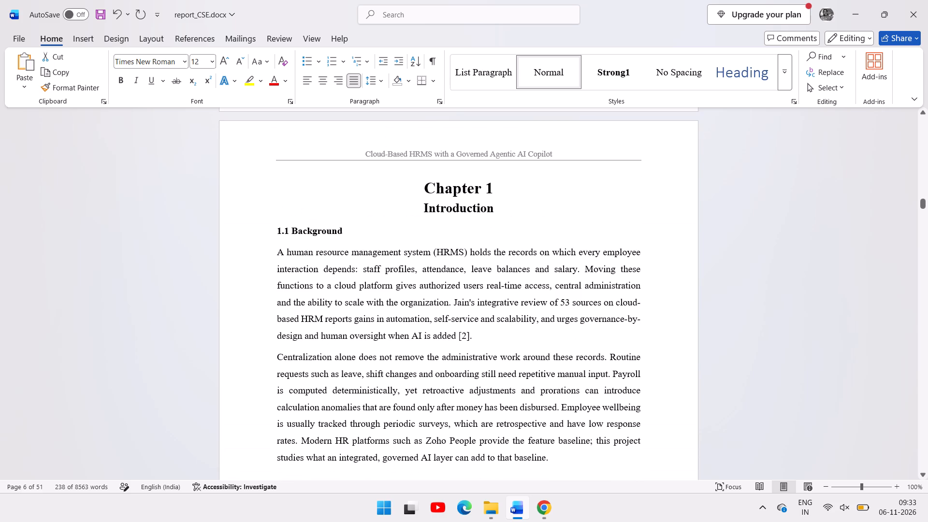
{"action": "scroll", "coordinate": [410, 288], "scroll_direction": "down", "scroll_amount": 1}
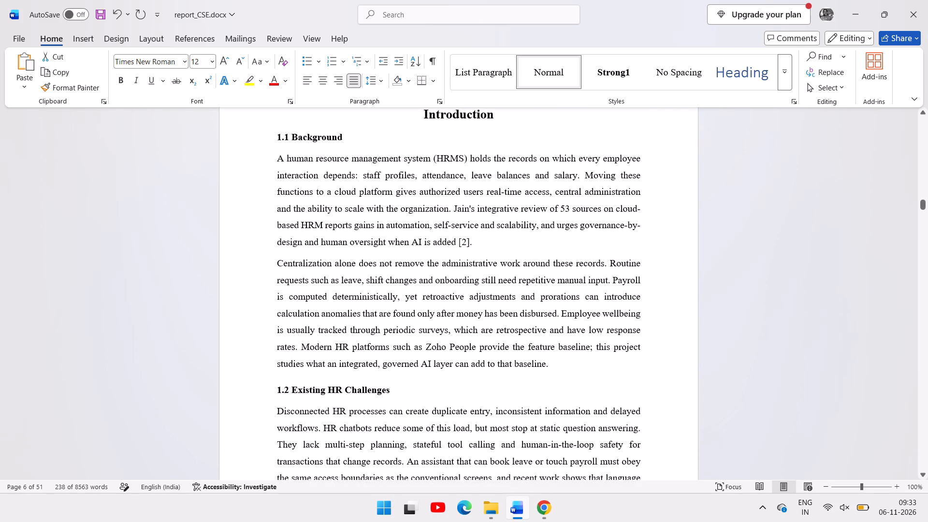
{"action": "left_click_drag", "start_coordinate": [260, 151], "coordinate": [469, 369]}
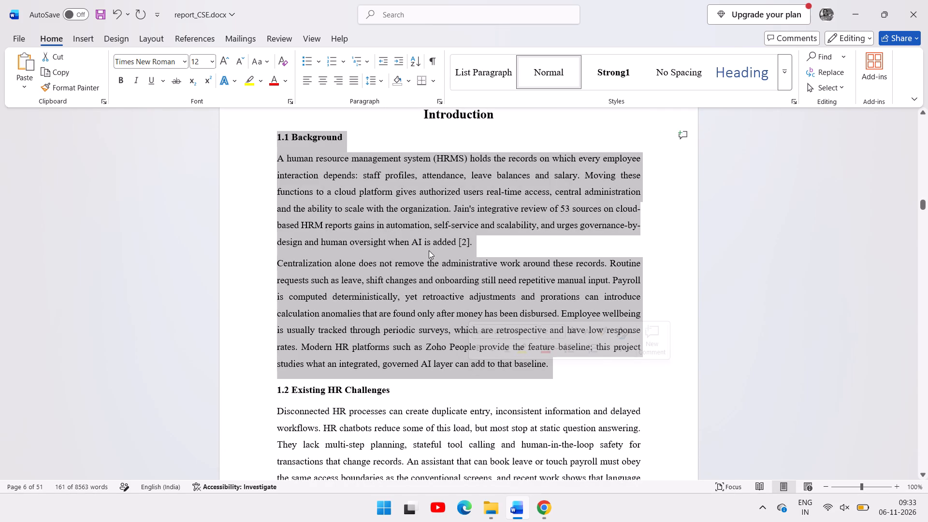
{"action": "left_click", "coordinate": [377, 83]}
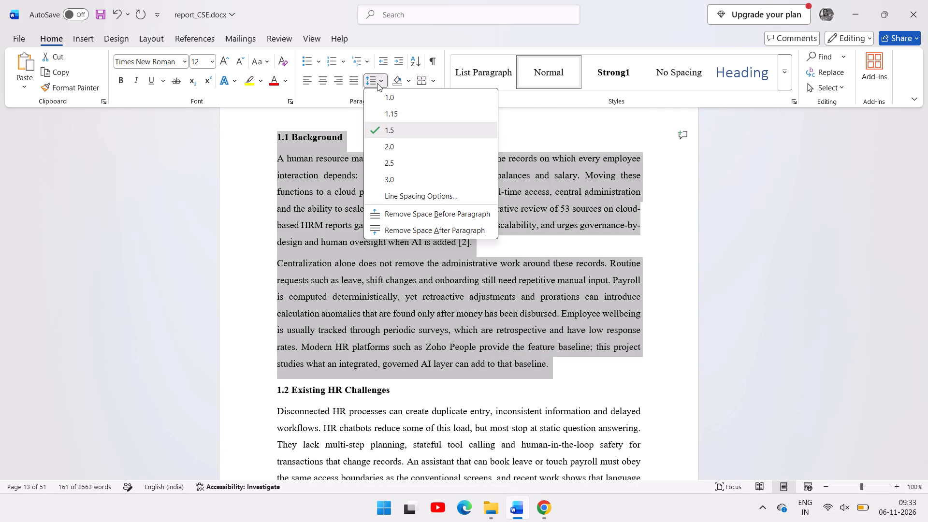
{"action": "left_click", "coordinate": [276, 186]}
{"action": "left_click", "coordinate": [556, 246]}
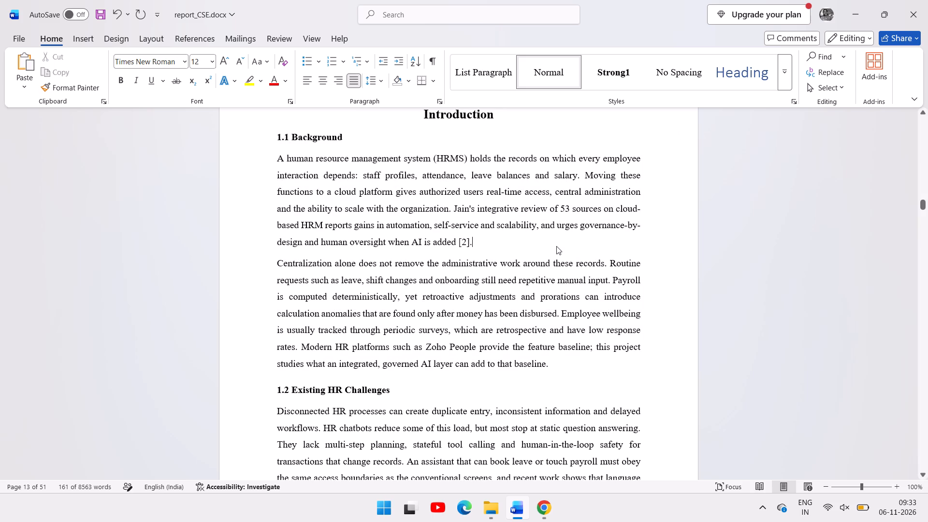
Set the Chapter 2 and Review of Literature heading lines to font size 14.
{"action": "scroll", "coordinate": [556, 246], "scroll_direction": "down", "scroll_amount": 1}
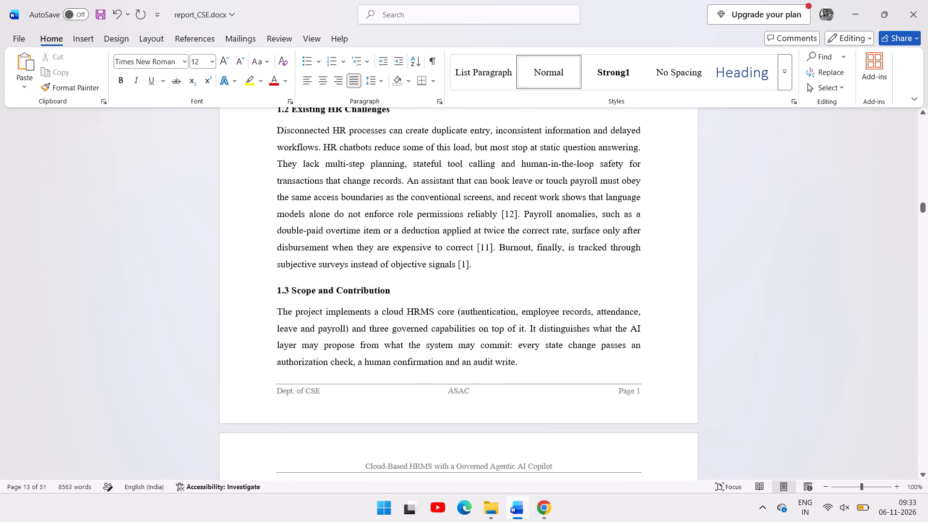
{"action": "scroll", "coordinate": [556, 246], "scroll_direction": "down", "scroll_amount": 2}
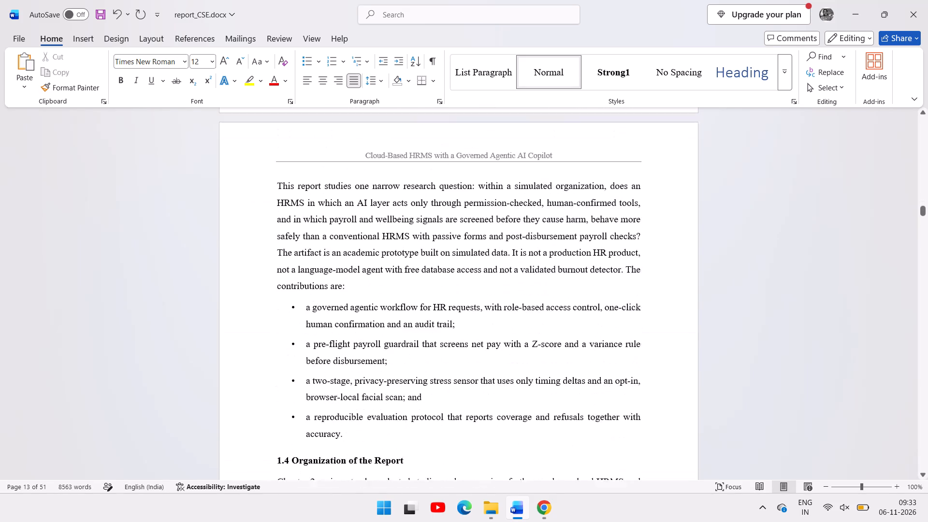
{"action": "scroll", "coordinate": [556, 246], "scroll_direction": "down", "scroll_amount": 2}
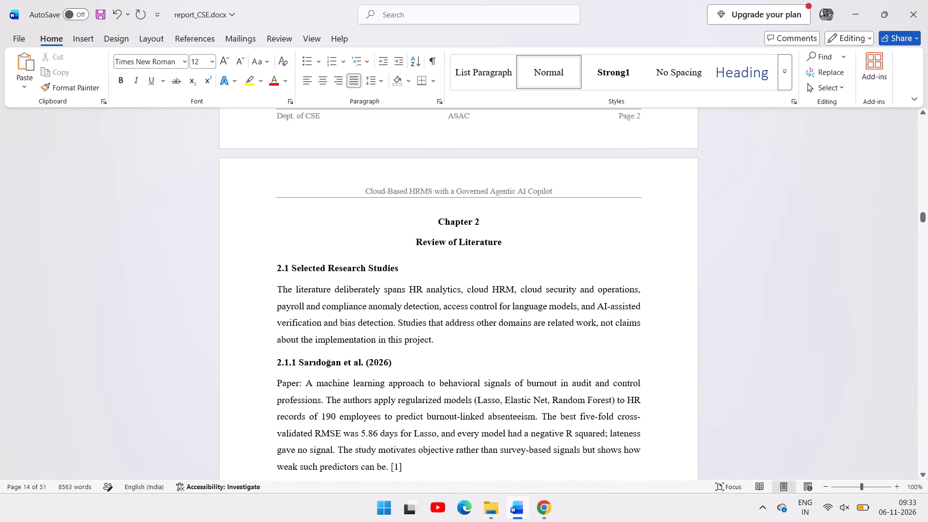
{"action": "left_click_drag", "start_coordinate": [510, 243], "coordinate": [407, 235]}
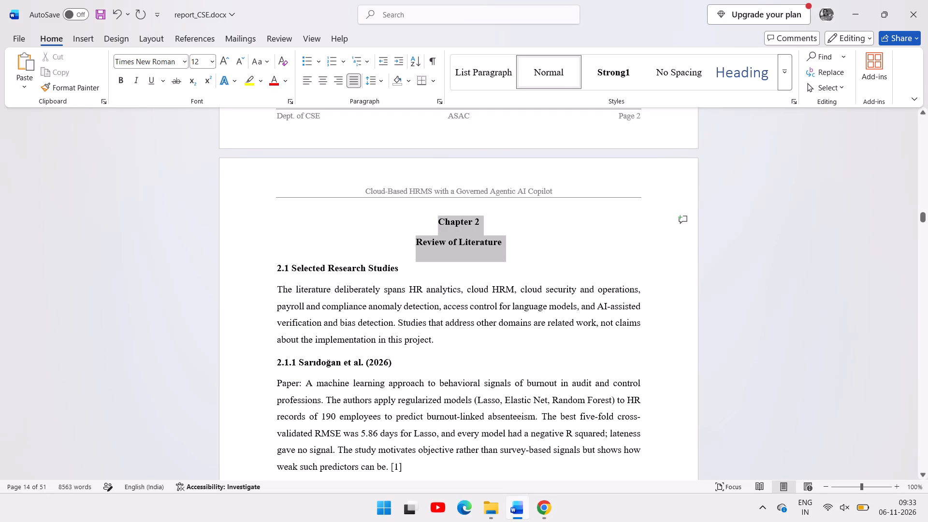
{"action": "left_click_drag", "start_coordinate": [407, 235], "coordinate": [409, 224]}
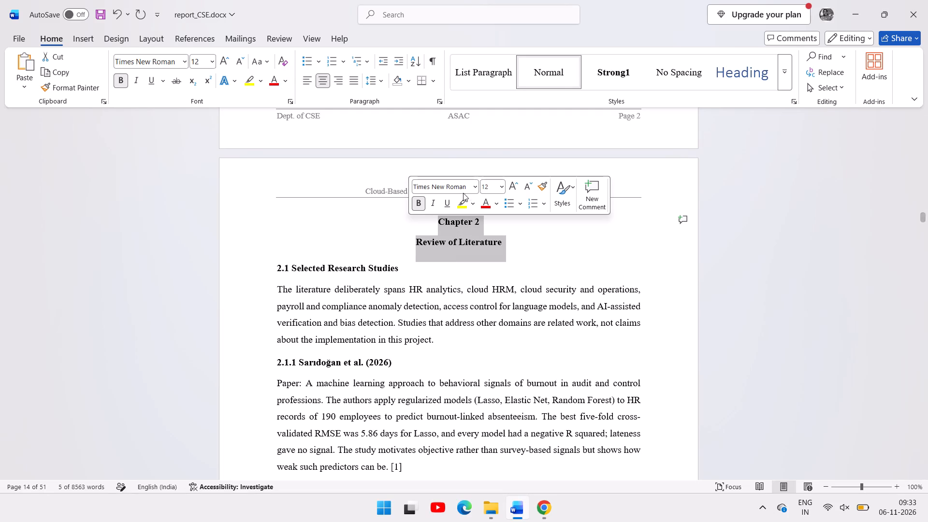
{"action": "left_click", "coordinate": [499, 185]}
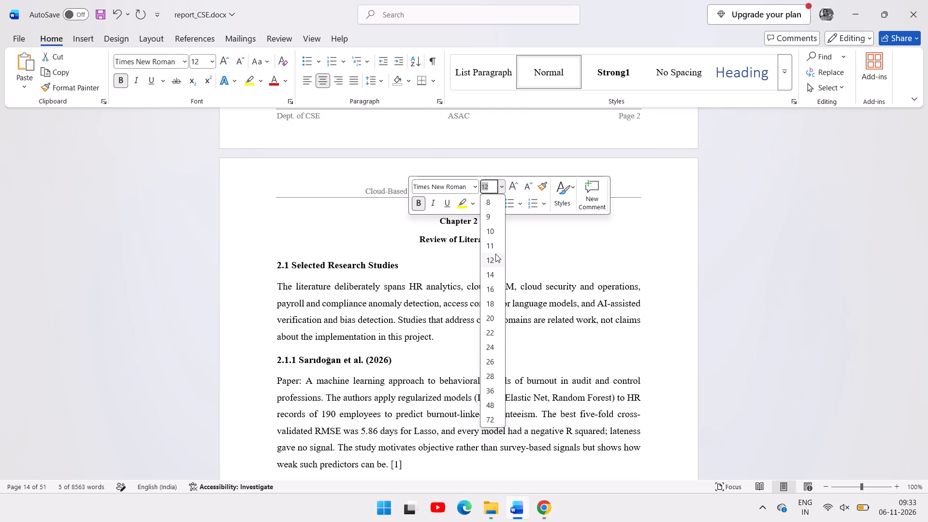
{"action": "left_click", "coordinate": [491, 275]}
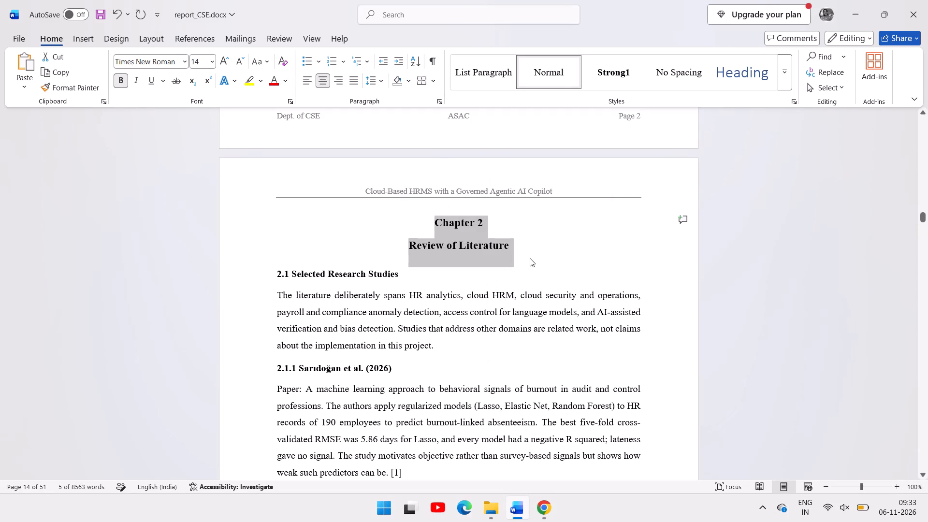
{"action": "left_click", "coordinate": [530, 258]}
Check the font sizes of the Chapter 1 and Introduction heading lines for comparison with Chapter 2.
{"action": "scroll", "coordinate": [530, 258], "scroll_direction": "up", "scroll_amount": 3}
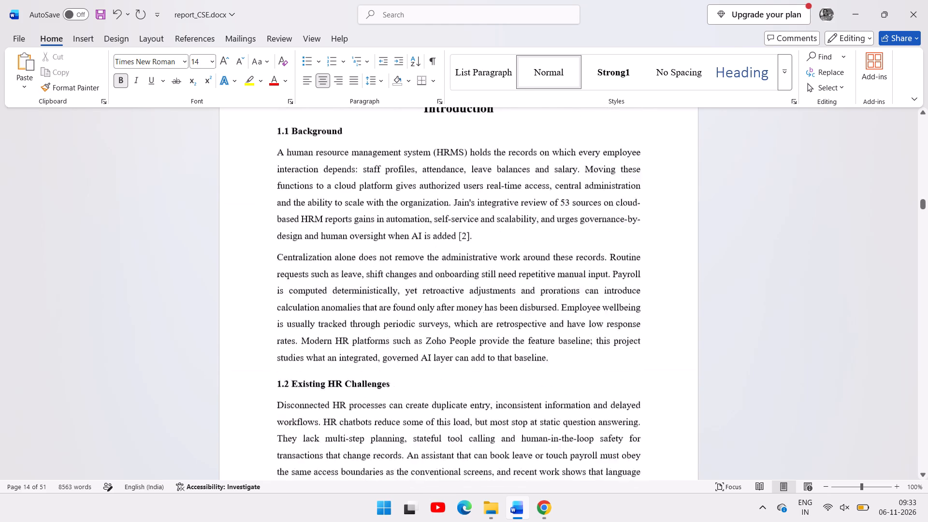
{"action": "scroll", "coordinate": [530, 258], "scroll_direction": "up", "scroll_amount": 2}
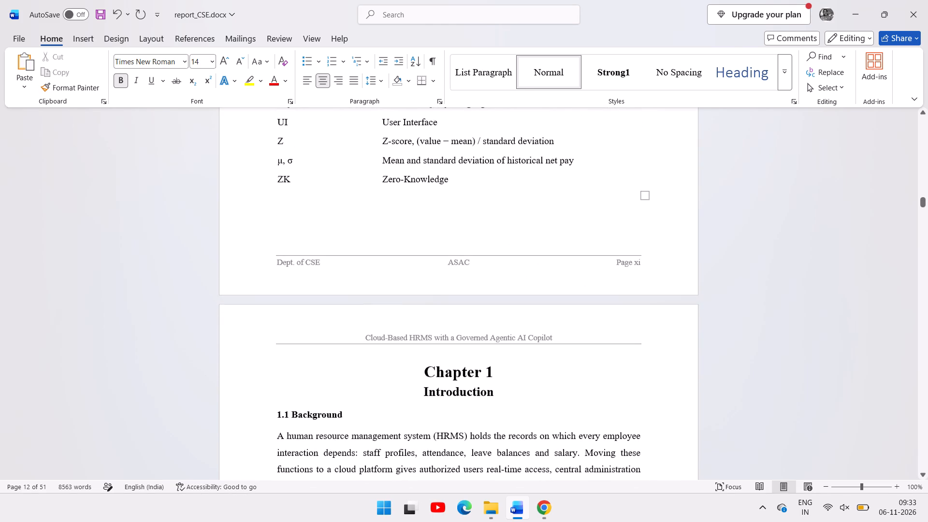
{"action": "left_click_drag", "start_coordinate": [501, 392], "coordinate": [418, 390]}
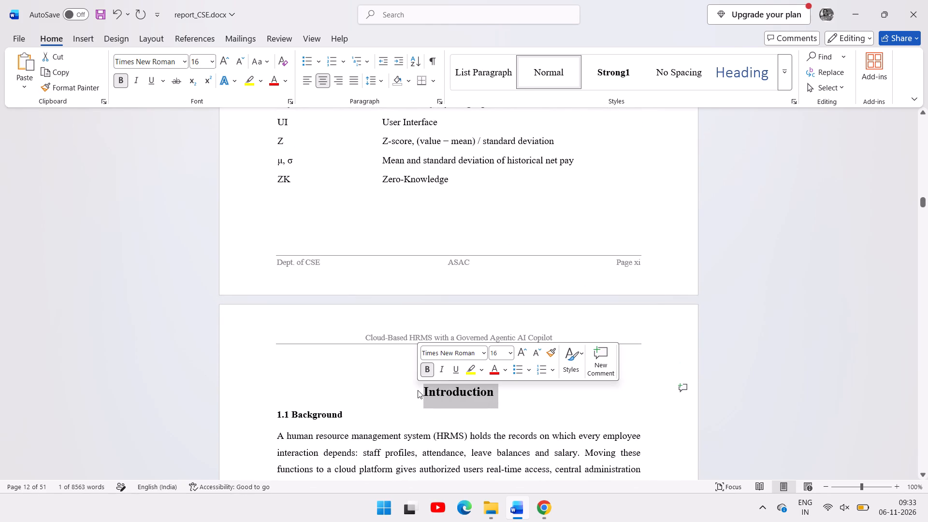
{"action": "left_click", "coordinate": [540, 391]}
{"action": "left_click_drag", "start_coordinate": [500, 373], "coordinate": [423, 371]}
{"action": "left_click", "coordinate": [546, 385]}
{"action": "scroll", "coordinate": [546, 385], "scroll_direction": "down", "scroll_amount": 1}
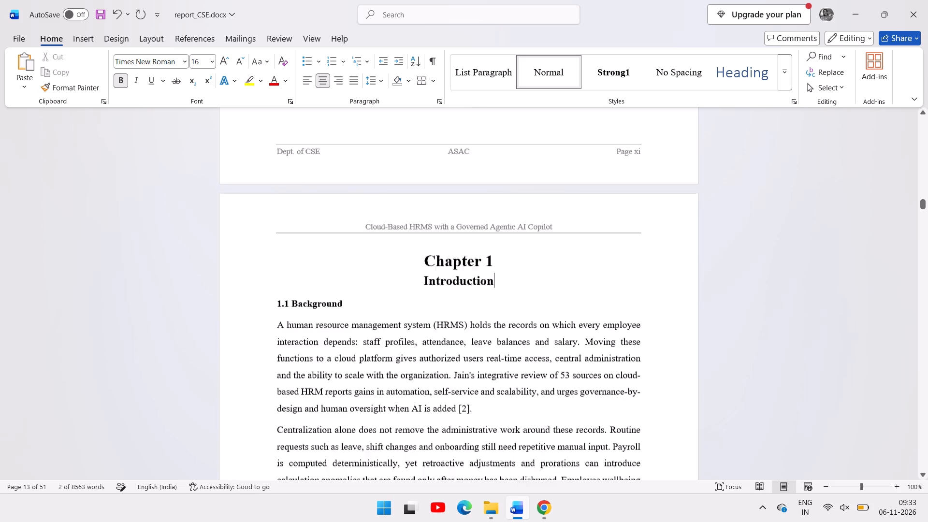
Set the Chapter 2 heading line to font size 20.
{"action": "scroll", "coordinate": [546, 385], "scroll_direction": "down", "scroll_amount": 3}
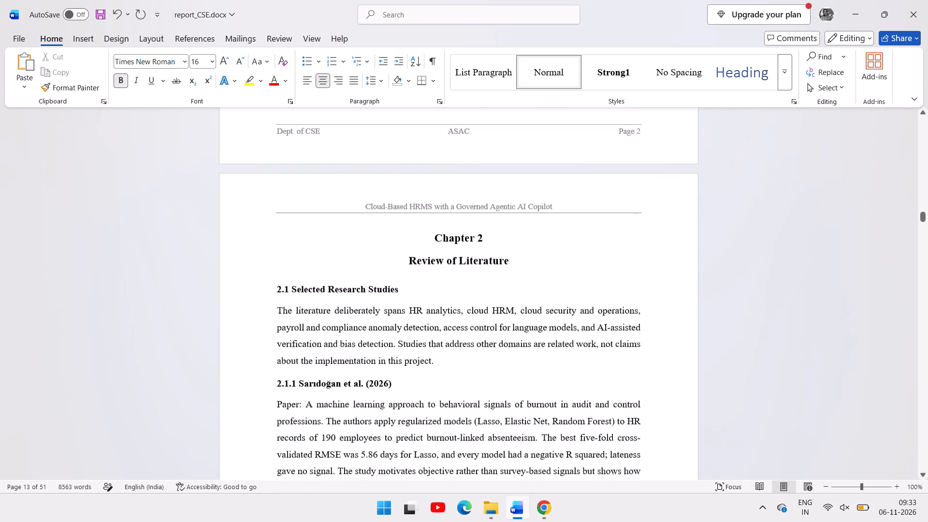
{"action": "left_click_drag", "start_coordinate": [495, 246], "coordinate": [416, 239]}
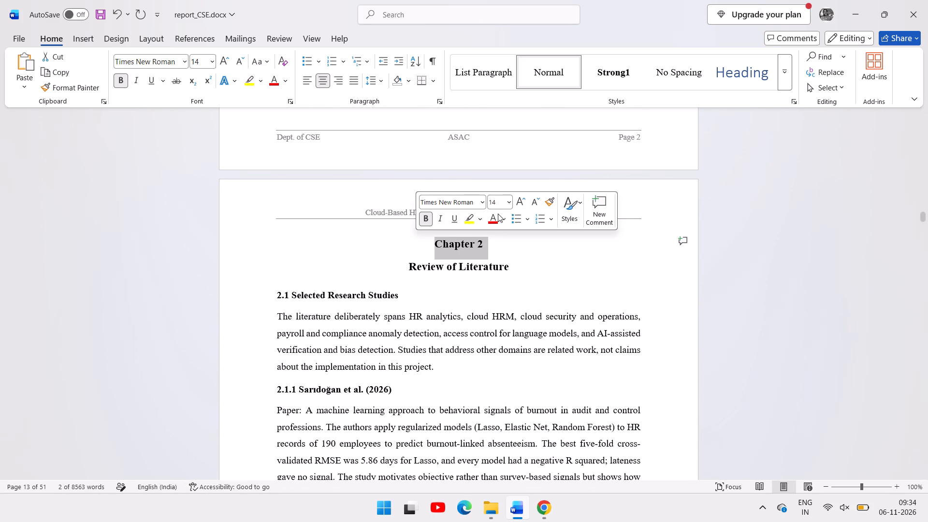
{"action": "left_click", "coordinate": [504, 204]}
{"action": "key", "text": "BackSpace"}
{"action": "type", "text": "20"}
{"action": "left_click", "coordinate": [507, 245]}
Set the Review of Literature title under Chapter 2 to font size 16.
{"action": "left_click_drag", "start_coordinate": [511, 272], "coordinate": [382, 265]}
{"action": "left_click", "coordinate": [567, 283]}
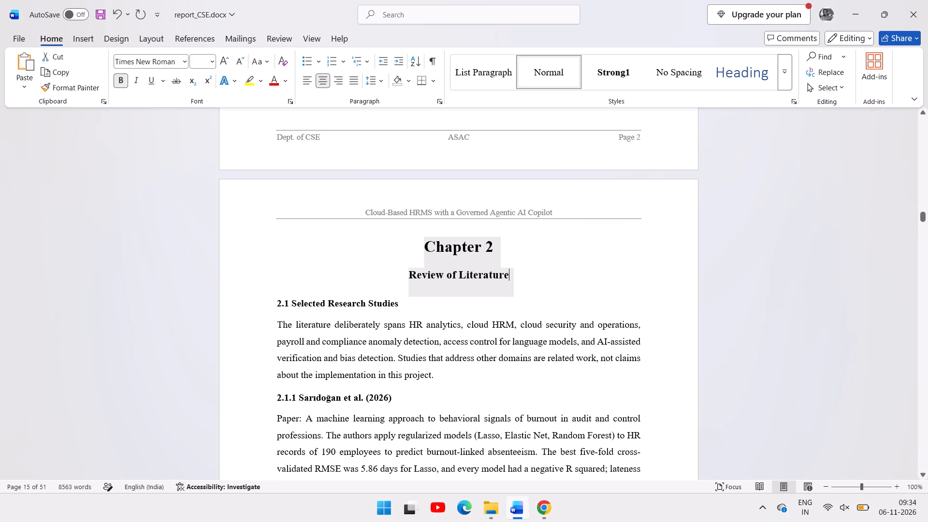
{"action": "left_click_drag", "start_coordinate": [514, 274], "coordinate": [410, 275]}
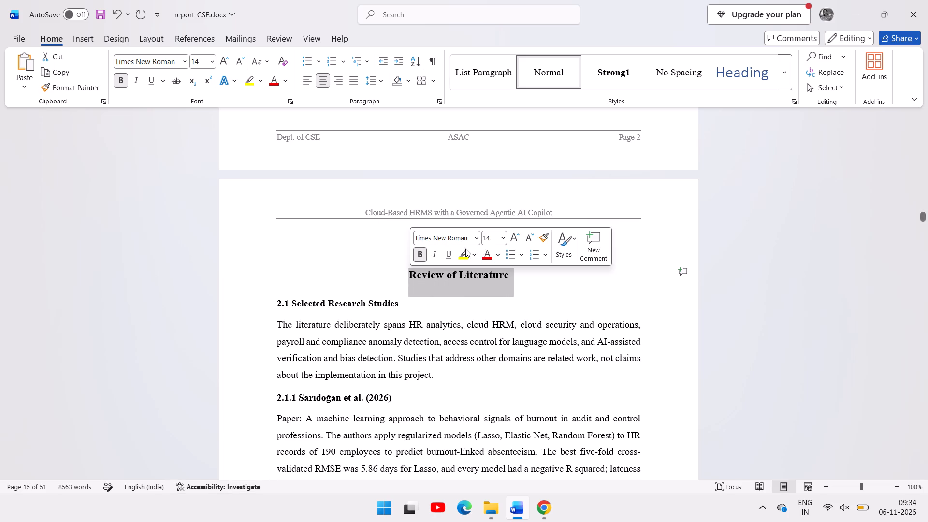
{"action": "left_click", "coordinate": [501, 240]}
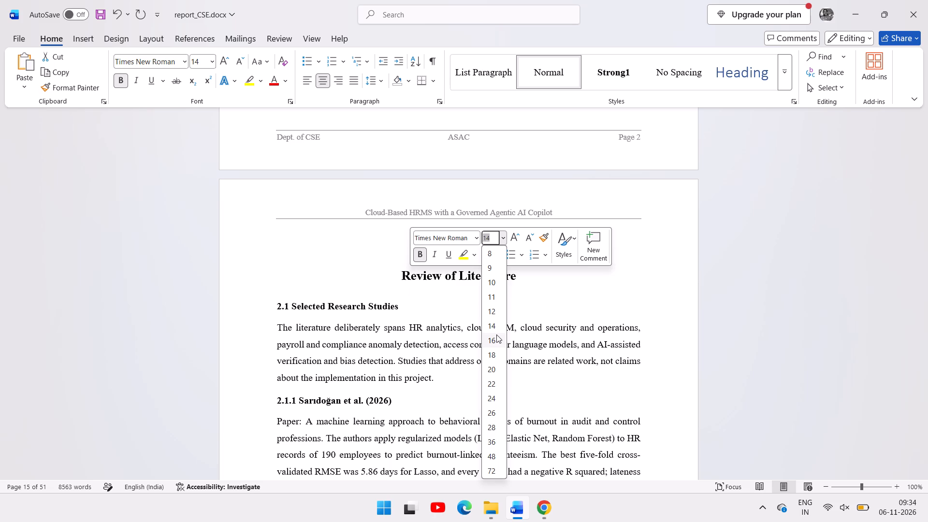
{"action": "left_click", "coordinate": [496, 334]}
{"action": "left_click", "coordinate": [551, 298]}
Set the Chapter 3 heading line to font size 20.
{"action": "scroll", "coordinate": [551, 298], "scroll_direction": "down", "scroll_amount": 1}
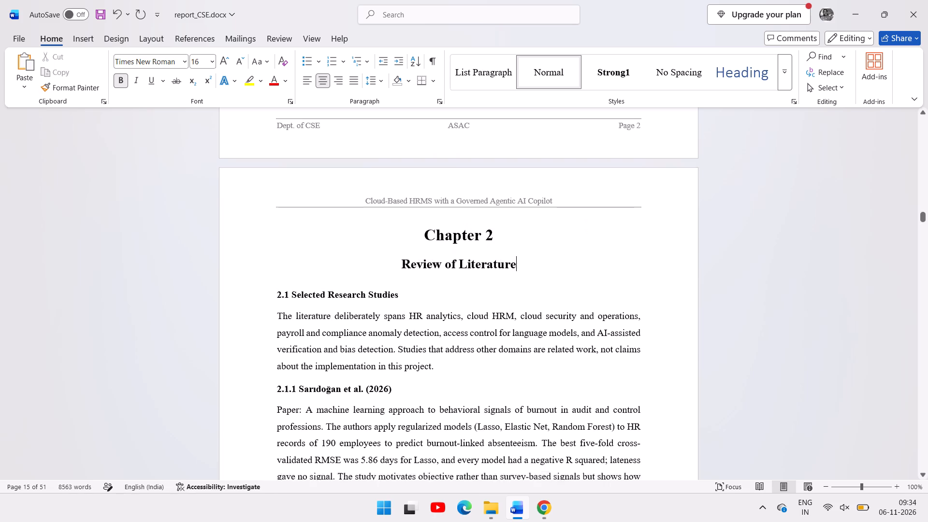
{"action": "scroll", "coordinate": [551, 298], "scroll_direction": "down", "scroll_amount": 1}
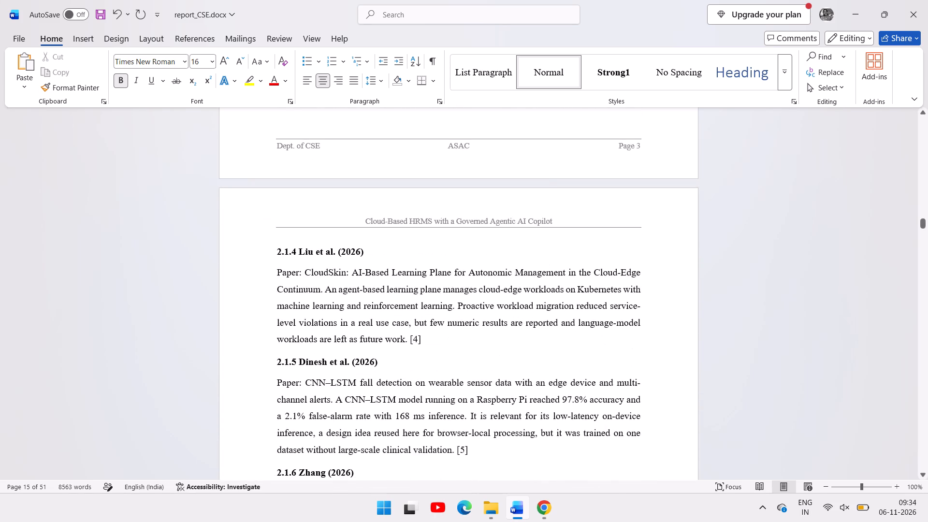
{"action": "scroll", "coordinate": [551, 298], "scroll_direction": "down", "scroll_amount": 3}
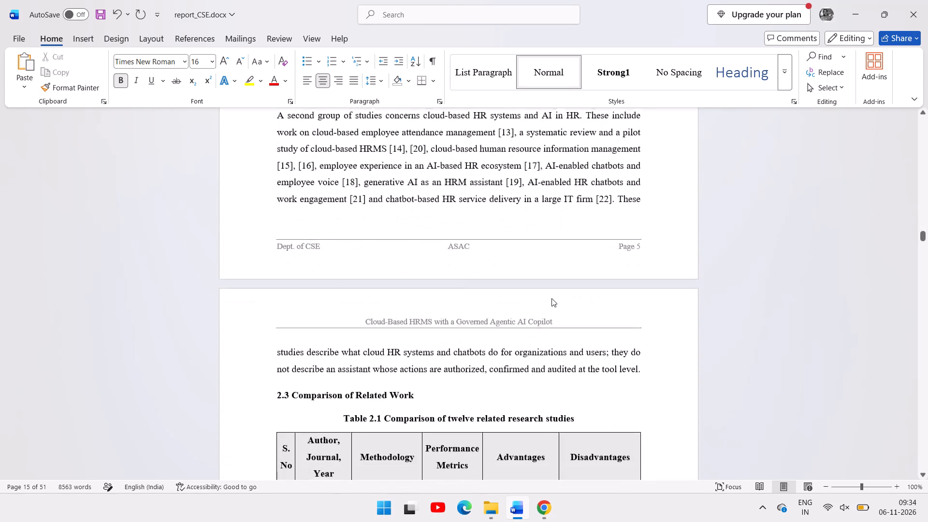
{"action": "scroll", "coordinate": [551, 298], "scroll_direction": "down", "scroll_amount": 3}
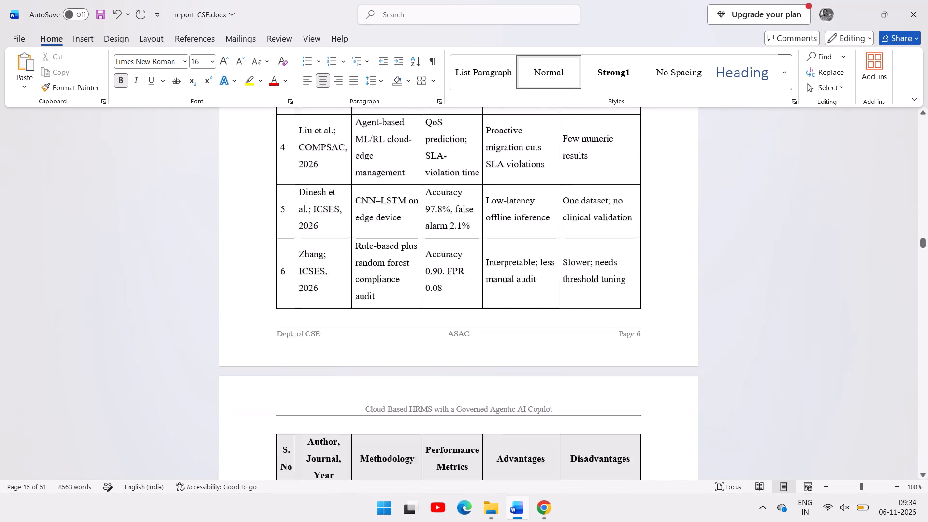
{"action": "scroll", "coordinate": [551, 298], "scroll_direction": "down", "scroll_amount": 2}
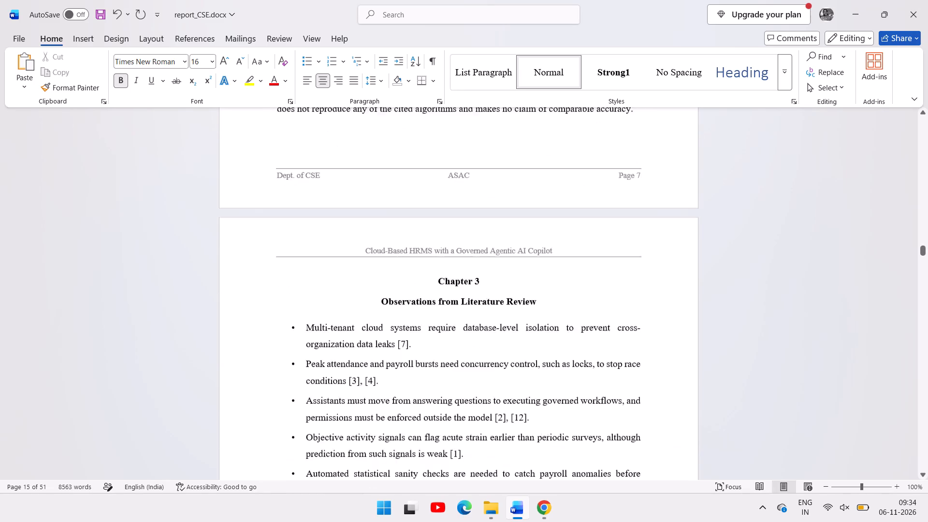
{"action": "scroll", "coordinate": [551, 298], "scroll_direction": "down", "scroll_amount": 2}
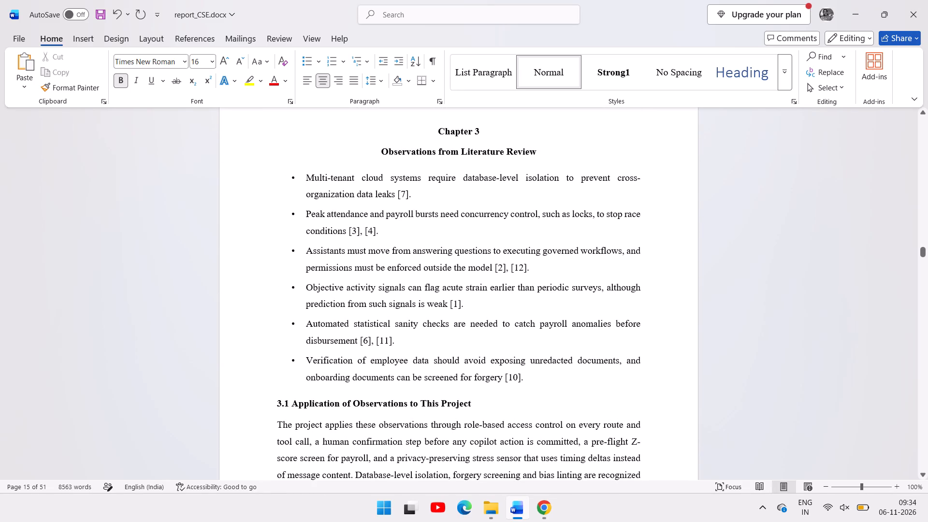
{"action": "left_click_drag", "start_coordinate": [502, 130], "coordinate": [421, 126]}
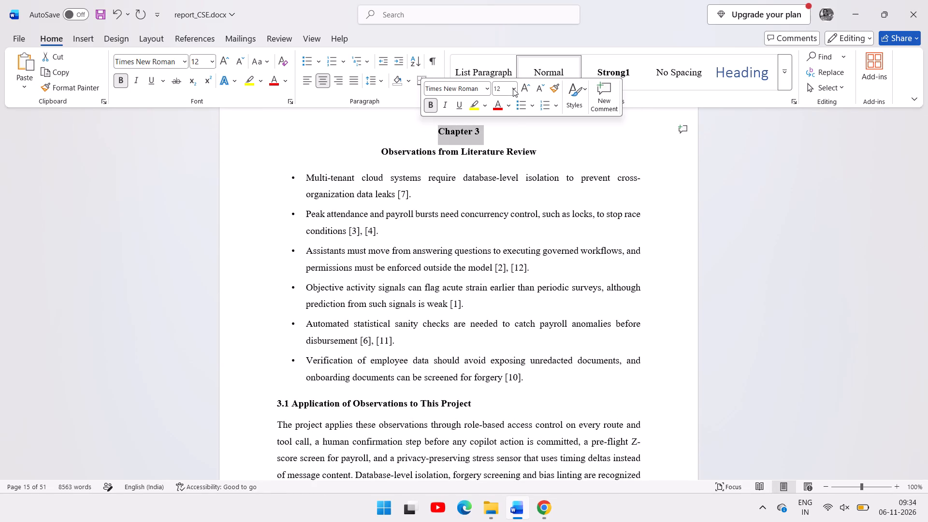
{"action": "left_click_drag", "start_coordinate": [513, 88], "coordinate": [500, 225]}
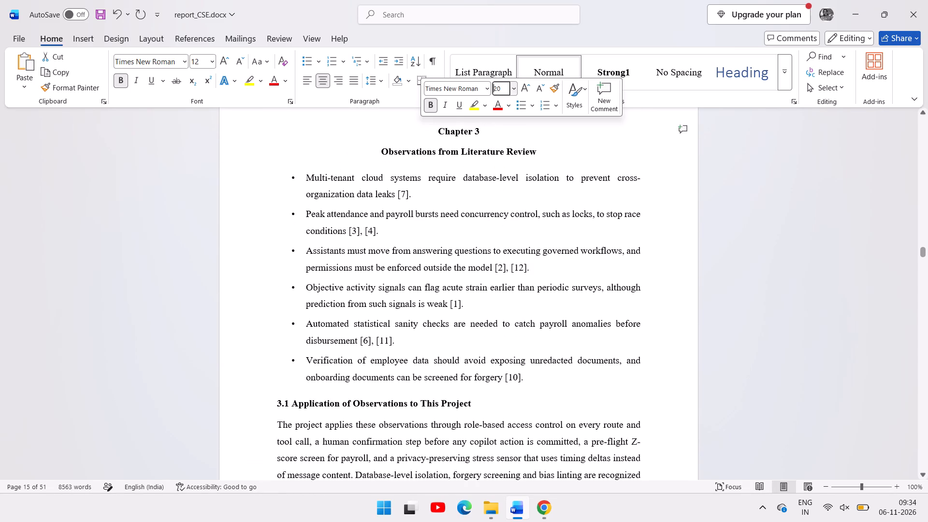
Set the Observations from Literature Review title under Chapter 3 to font size 16.
{"action": "left_click_drag", "start_coordinate": [543, 165], "coordinate": [433, 162]}
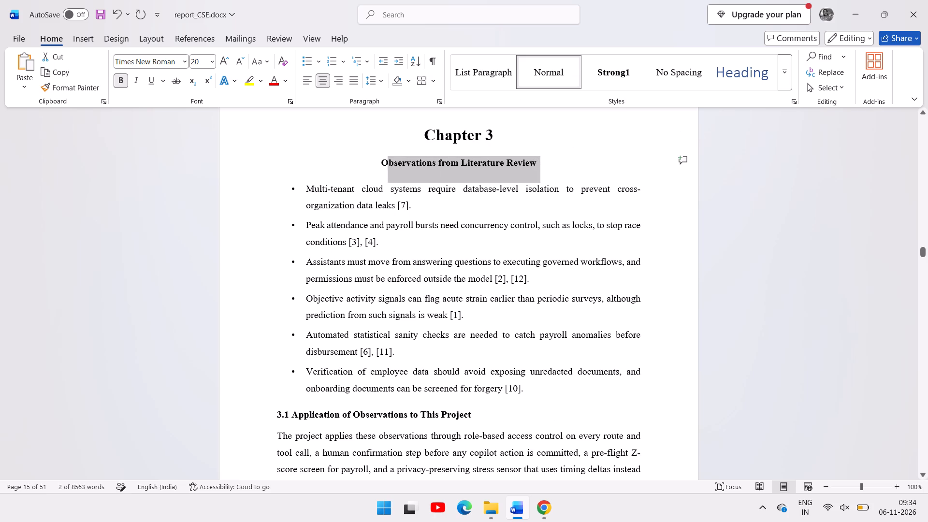
{"action": "left_click_drag", "start_coordinate": [433, 162], "coordinate": [417, 163]}
{"action": "left_click", "coordinate": [501, 125]}
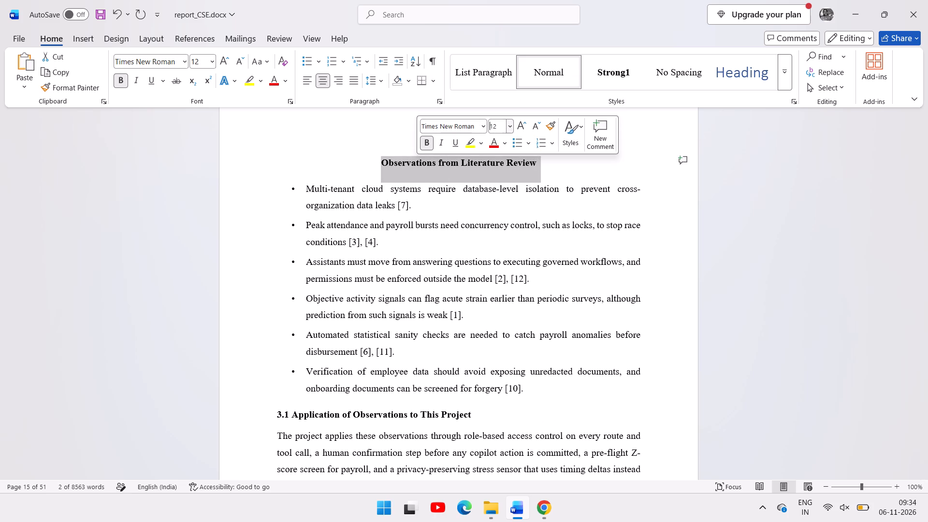
{"action": "key", "text": "BackSpace"}
{"action": "type", "text": "16"}
{"action": "key", "text": "Return"}
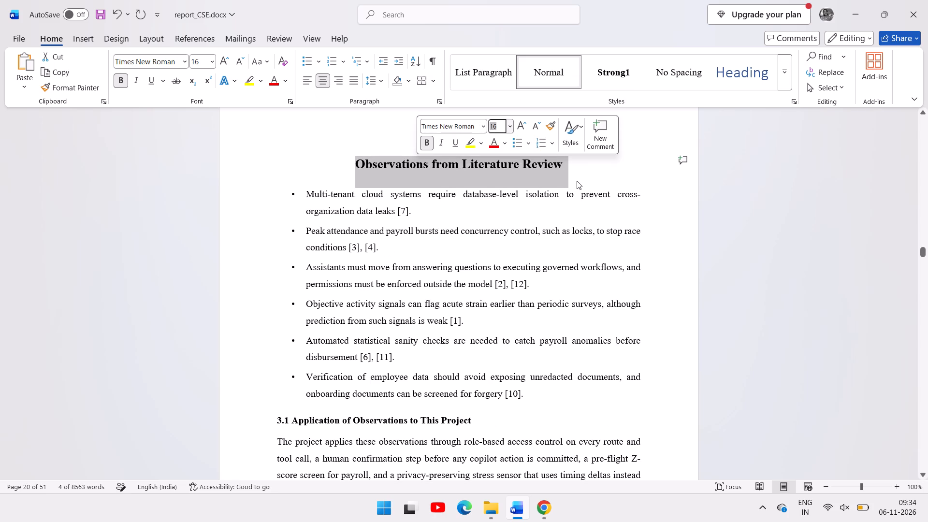
{"action": "left_click", "coordinate": [577, 181]}
Set the Chapter 4 heading line to font size 20.
{"action": "scroll", "coordinate": [577, 181], "scroll_direction": "down", "scroll_amount": 1}
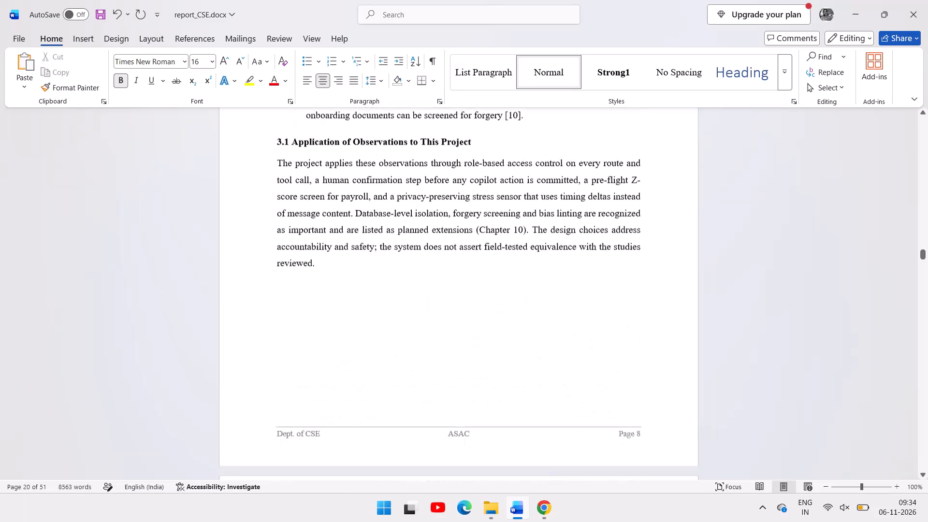
{"action": "scroll", "coordinate": [577, 181], "scroll_direction": "down", "scroll_amount": 2}
{"action": "left_click_drag", "start_coordinate": [500, 151], "coordinate": [434, 152]}
{"action": "left_click", "coordinate": [515, 115]}
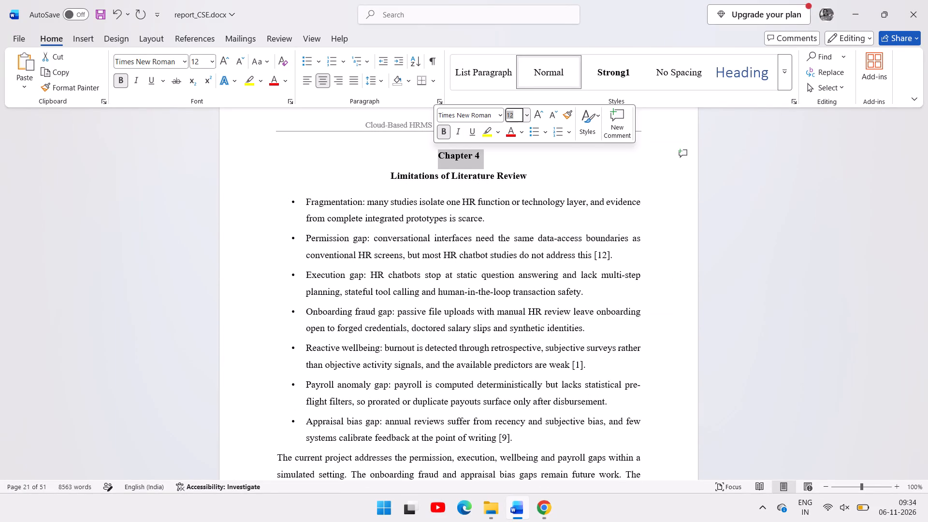
{"action": "key", "text": "BackSpace"}
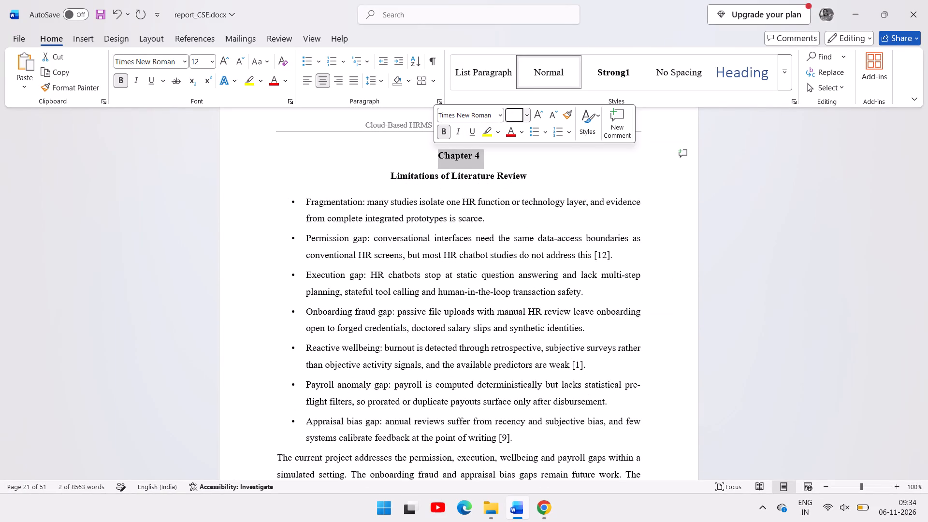
{"action": "type", "text": "20"}
{"action": "key", "text": "Return"}
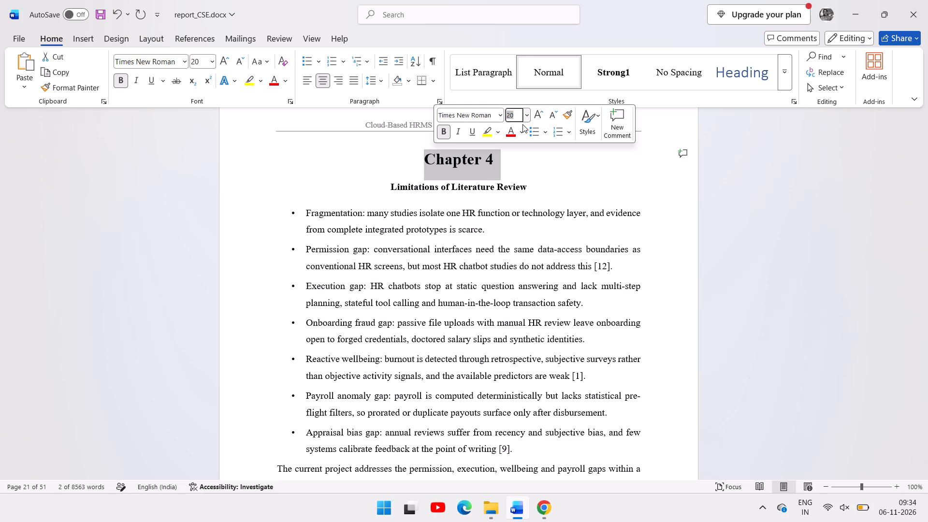
Set the Limitations of Literature Review title under Chapter 4 to font size 16.
{"action": "left_click_drag", "start_coordinate": [531, 191], "coordinate": [400, 192]}
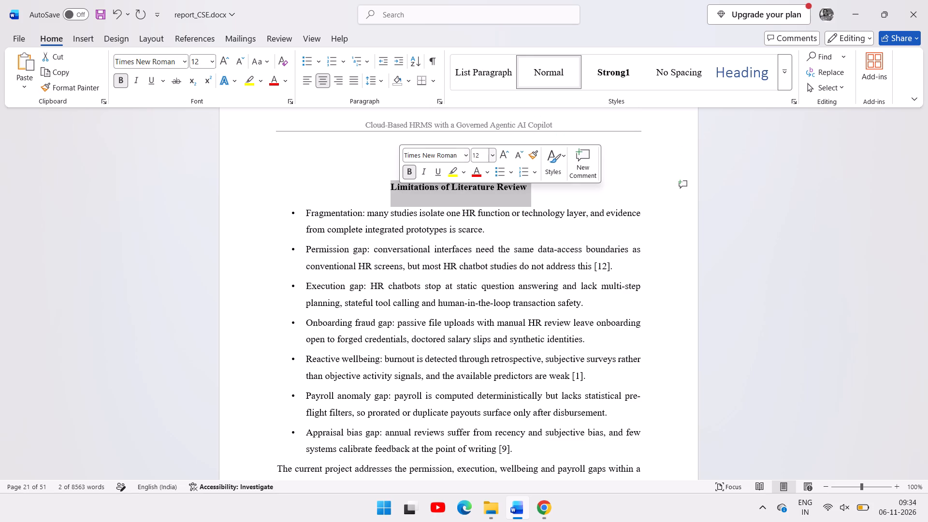
{"action": "left_click", "coordinate": [479, 156]}
{"action": "key", "text": "BackSpace"}
{"action": "type", "text": "16"}
{"action": "key", "text": "Return"}
{"action": "left_click", "coordinate": [557, 210]}
Set the Chapter 5 heading line to font size 20.
{"action": "scroll", "coordinate": [557, 210], "scroll_direction": "down", "scroll_amount": 1}
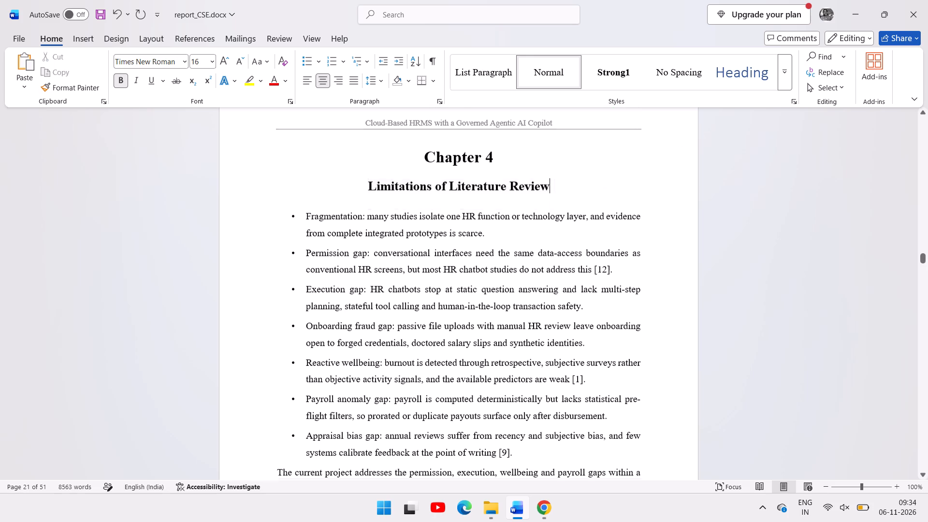
{"action": "scroll", "coordinate": [557, 210], "scroll_direction": "down", "scroll_amount": 1}
{"action": "left_click_drag", "start_coordinate": [506, 220], "coordinate": [446, 224]}
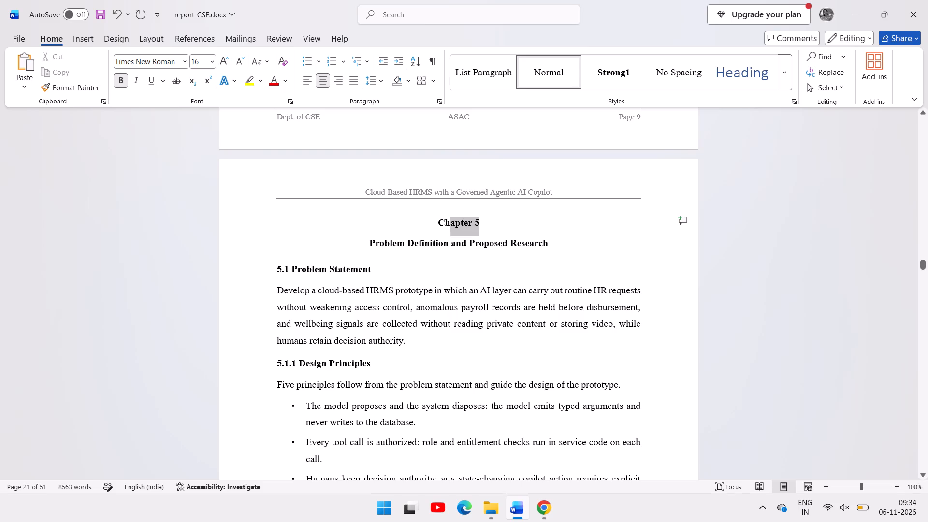
{"action": "left_click_drag", "start_coordinate": [446, 224], "coordinate": [416, 222]}
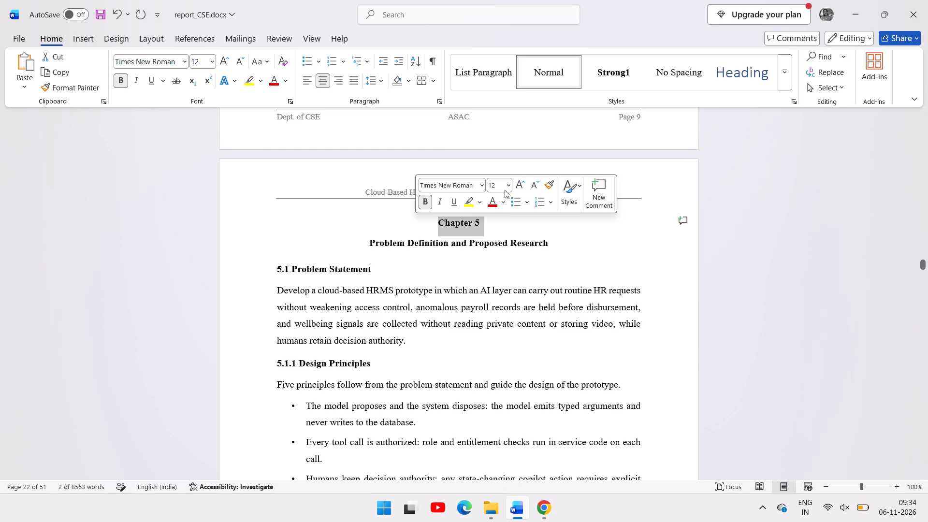
{"action": "left_click", "coordinate": [507, 183]}
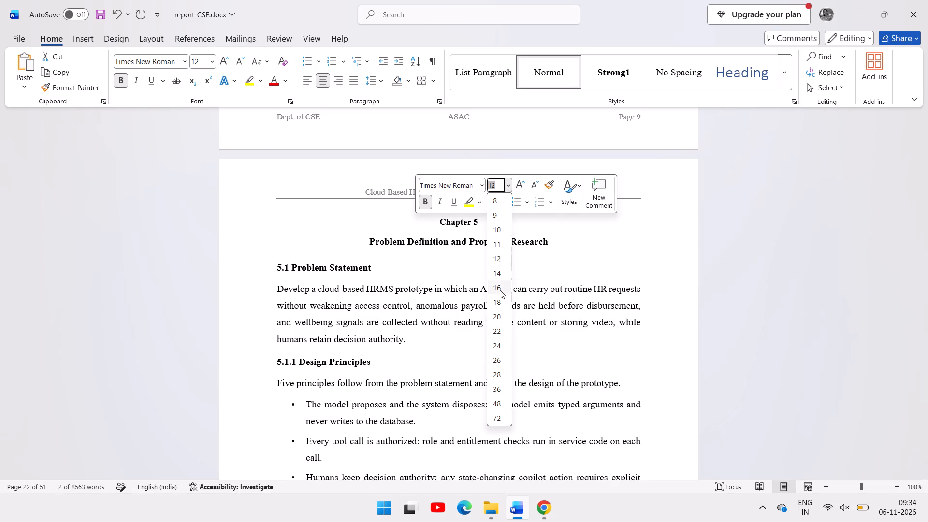
{"action": "left_click", "coordinate": [498, 312]}
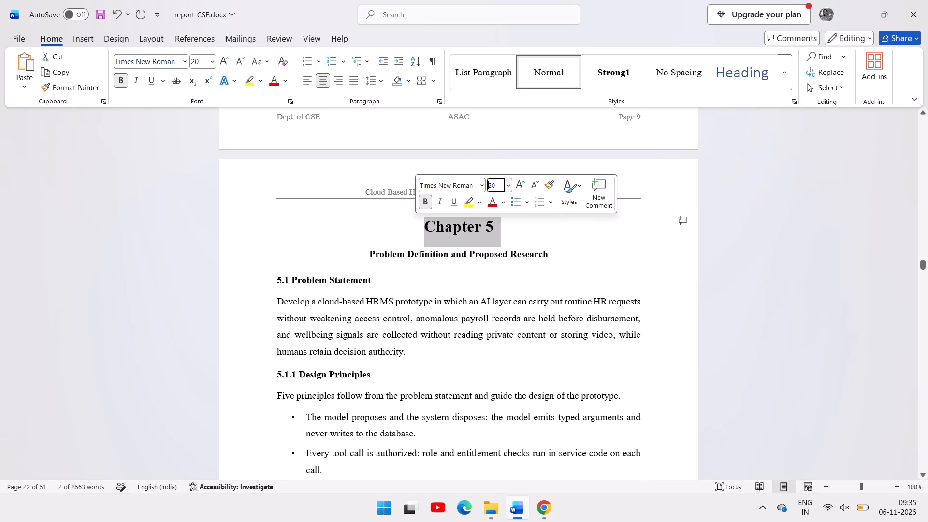
Set the Problem Definition and Proposed Research title under Chapter 5 to font size 16, undoing any accidental text move.
{"action": "left_click_drag", "start_coordinate": [561, 247], "coordinate": [447, 250]}
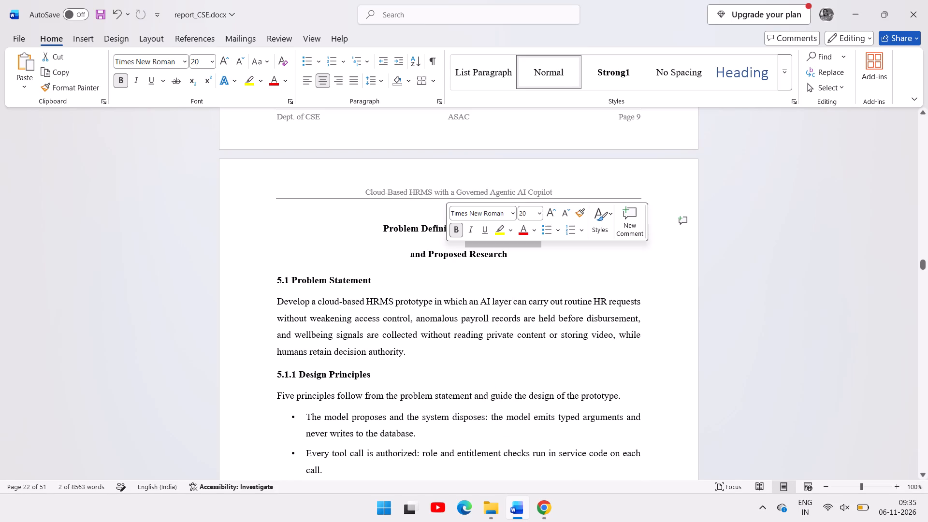
{"action": "key", "text": "ctrl+z"}
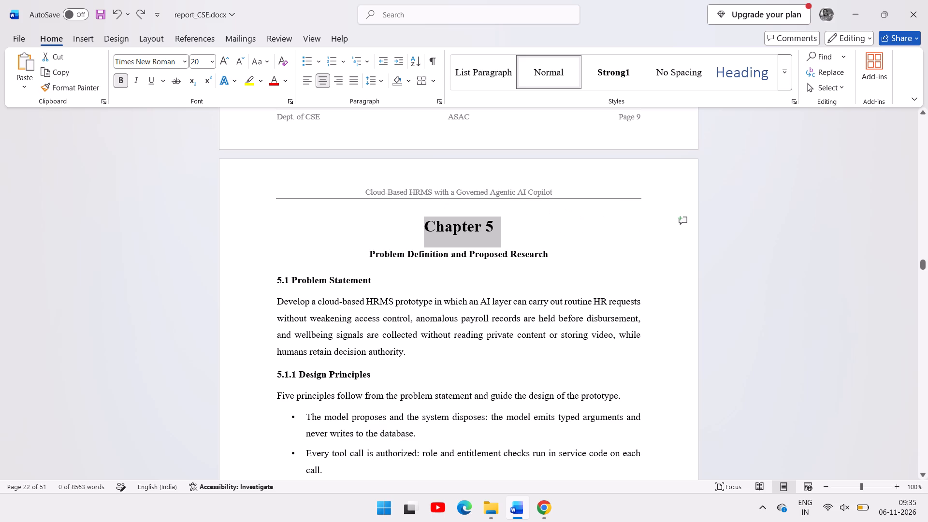
{"action": "left_click_drag", "start_coordinate": [564, 252], "coordinate": [376, 258]}
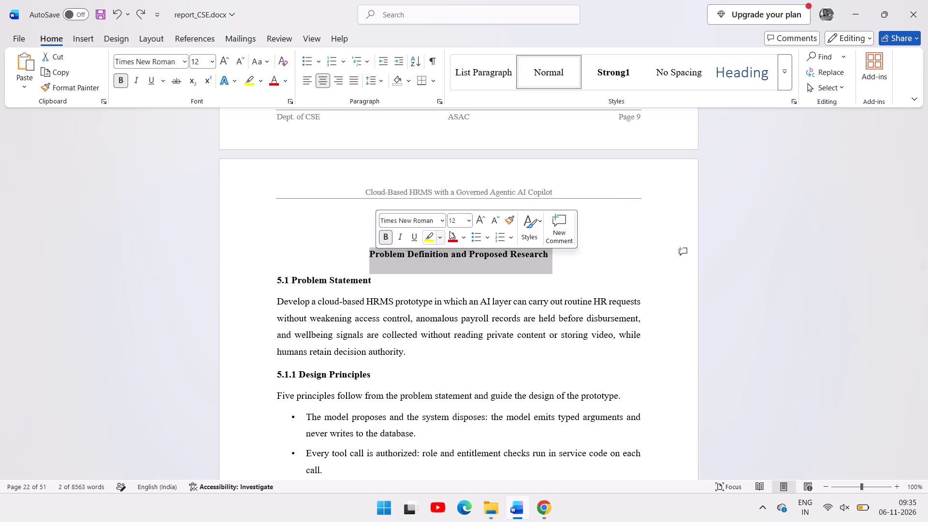
{"action": "left_click", "coordinate": [456, 220]}
{"action": "key", "text": "BackSpace"}
{"action": "type", "text": "16"}
{"action": "key", "text": "Return"}
{"action": "left_click", "coordinate": [586, 296]}
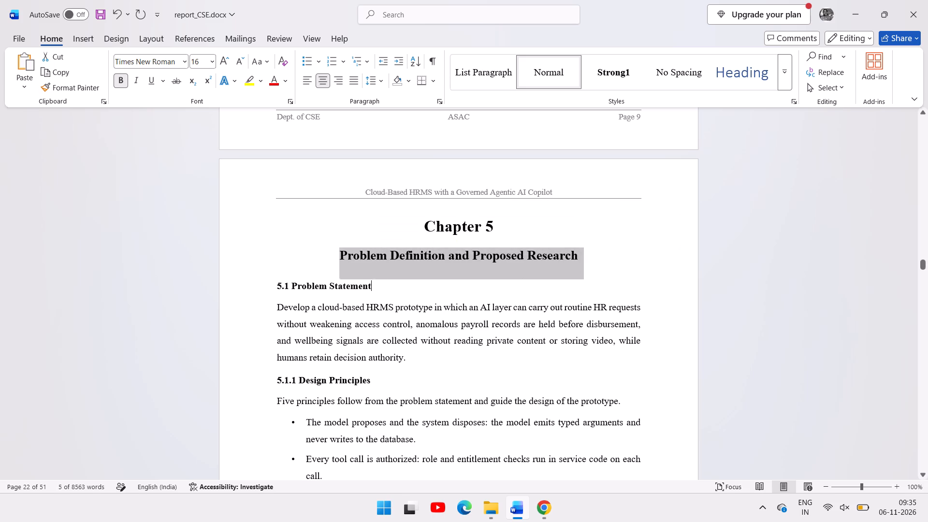
Set the Chapter 6 heading line to font size 20.
{"action": "scroll", "coordinate": [586, 296], "scroll_direction": "down", "scroll_amount": 2}
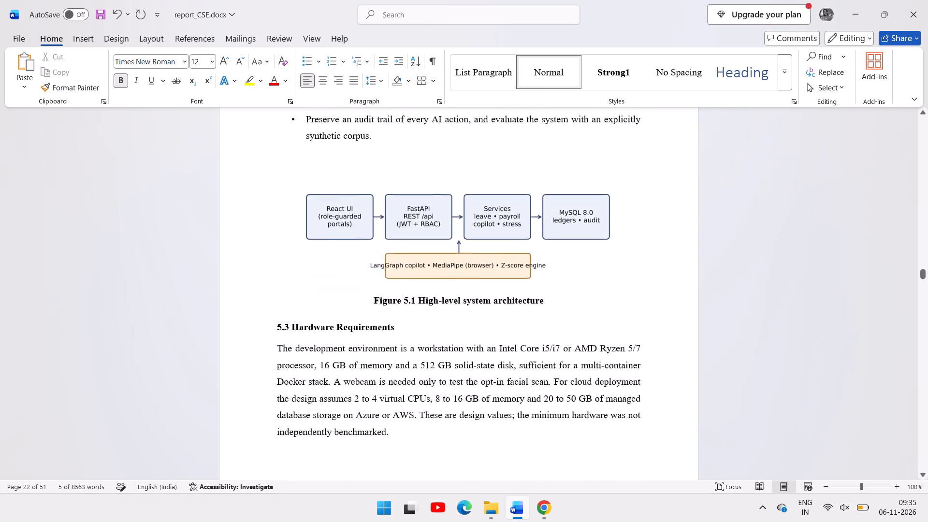
{"action": "scroll", "coordinate": [586, 296], "scroll_direction": "down", "scroll_amount": 3}
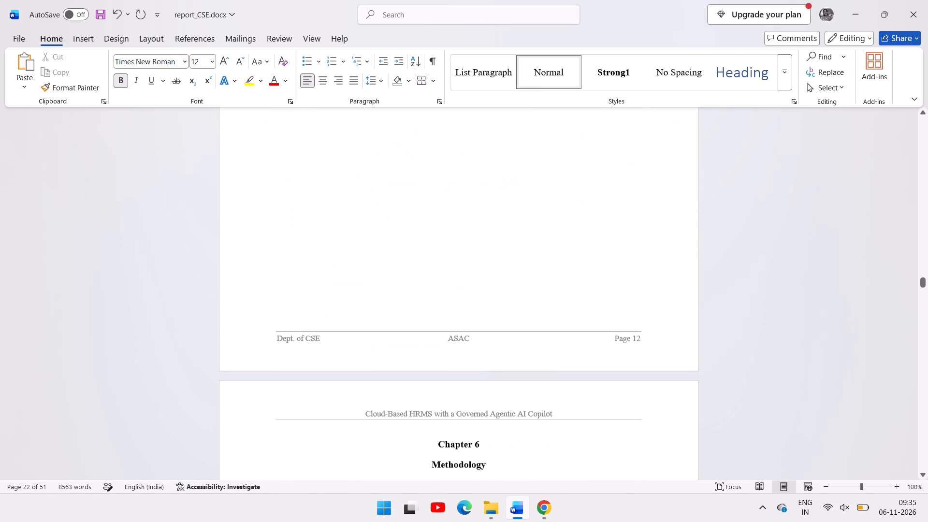
{"action": "scroll", "coordinate": [586, 296], "scroll_direction": "down", "scroll_amount": 1}
{"action": "left_click_drag", "start_coordinate": [486, 316], "coordinate": [475, 331]}
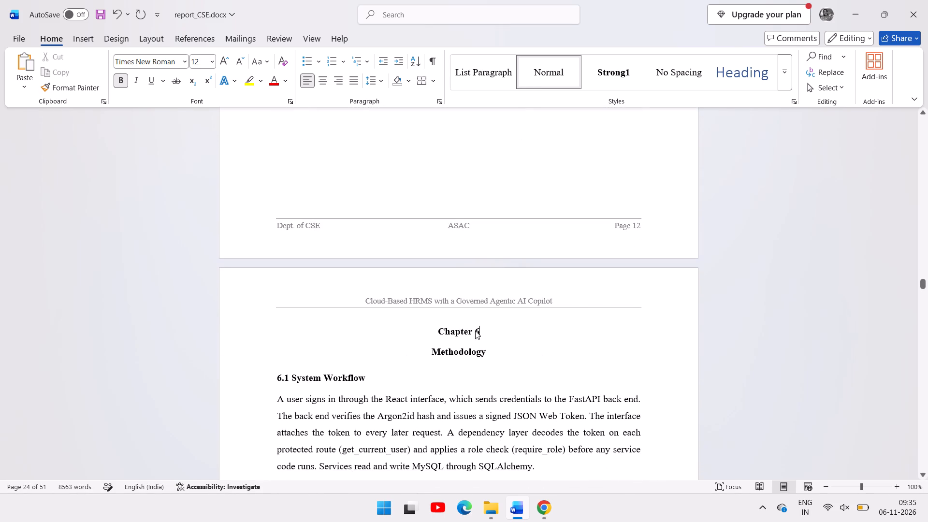
{"action": "left_click_drag", "start_coordinate": [475, 331], "coordinate": [425, 323]}
{"action": "left_click_drag", "start_coordinate": [517, 283], "coordinate": [515, 364]}
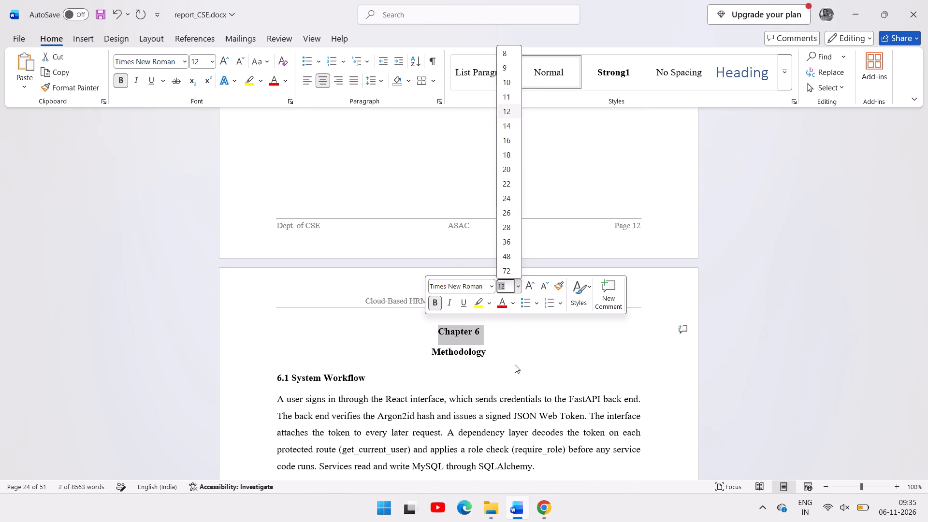
{"action": "left_click_drag", "start_coordinate": [515, 364], "coordinate": [504, 169]}
{"action": "left_click", "coordinate": [504, 169]}
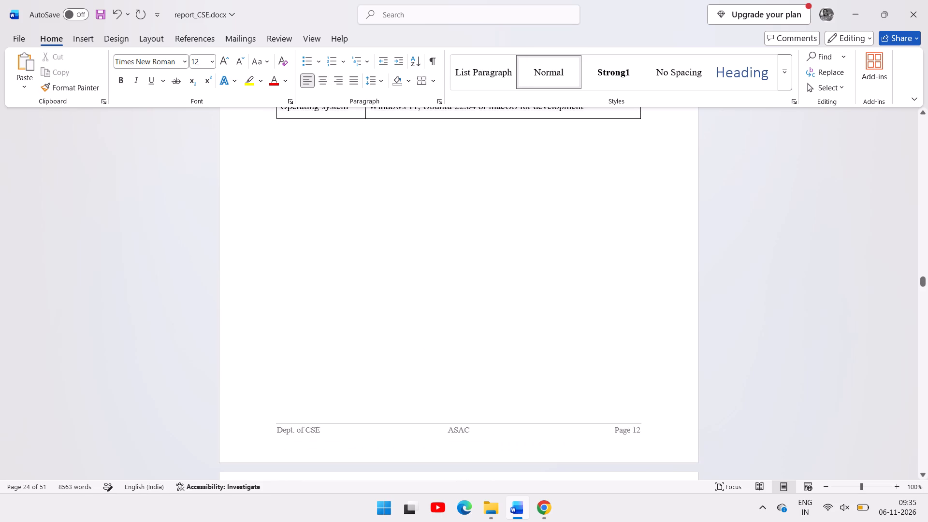
Set the Methodology title under Chapter 6 to font size 16.
{"action": "scroll", "coordinate": [532, 370], "scroll_direction": "down", "scroll_amount": 1}
{"action": "left_click_drag", "start_coordinate": [504, 377], "coordinate": [417, 383]}
{"action": "left_click", "coordinate": [507, 346]}
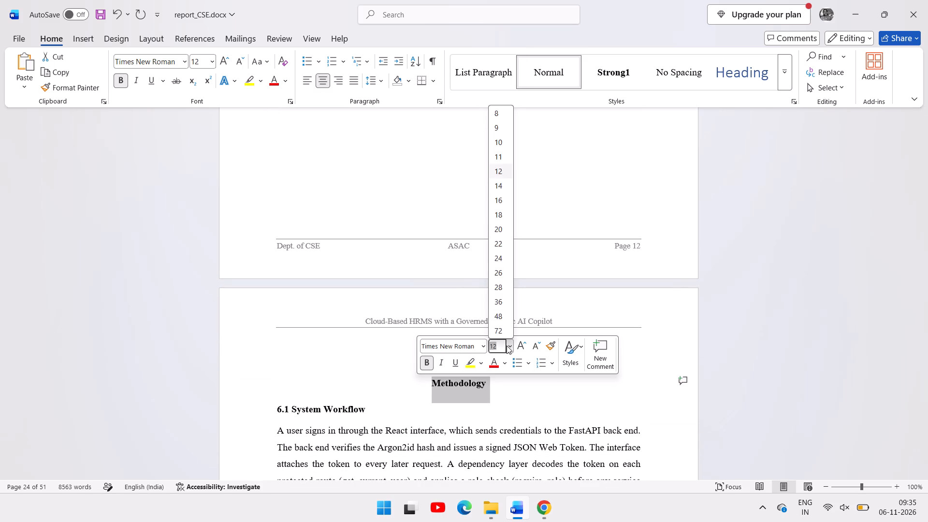
{"action": "left_click", "coordinate": [497, 206]}
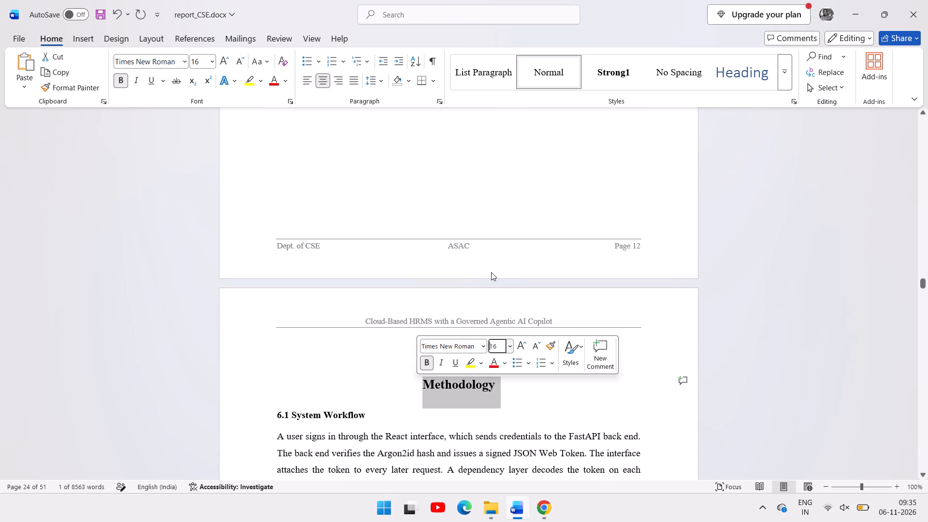
{"action": "left_click", "coordinate": [479, 383]}
Set the Chapter 7 heading line to font size 20.
{"action": "scroll", "coordinate": [479, 383], "scroll_direction": "down", "scroll_amount": 2}
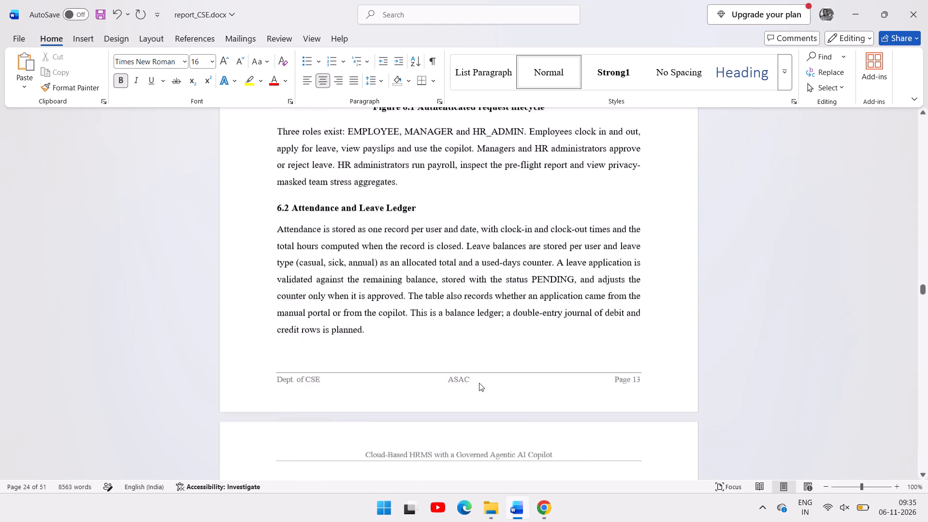
{"action": "scroll", "coordinate": [479, 383], "scroll_direction": "down", "scroll_amount": 2}
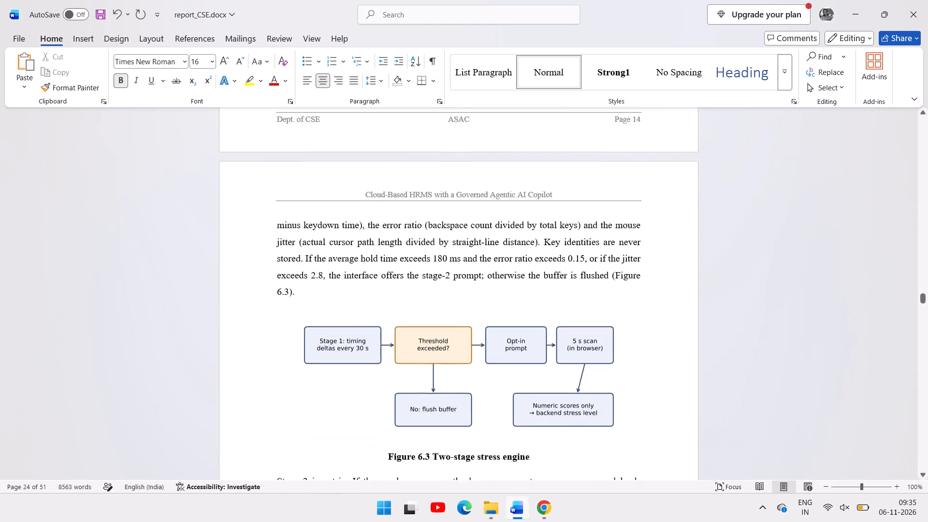
{"action": "scroll", "coordinate": [479, 383], "scroll_direction": "down", "scroll_amount": 2}
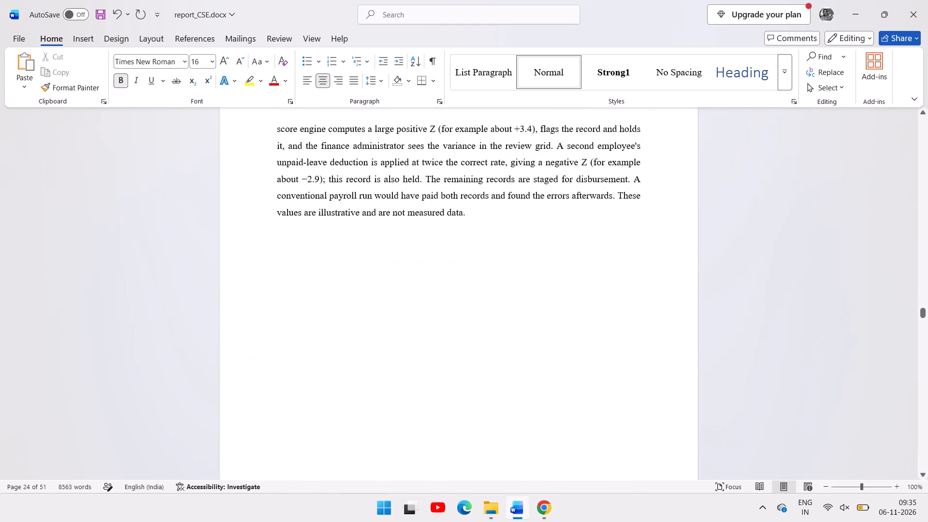
{"action": "scroll", "coordinate": [479, 383], "scroll_direction": "down", "scroll_amount": 1}
{"action": "left_click_drag", "start_coordinate": [491, 378], "coordinate": [423, 366]}
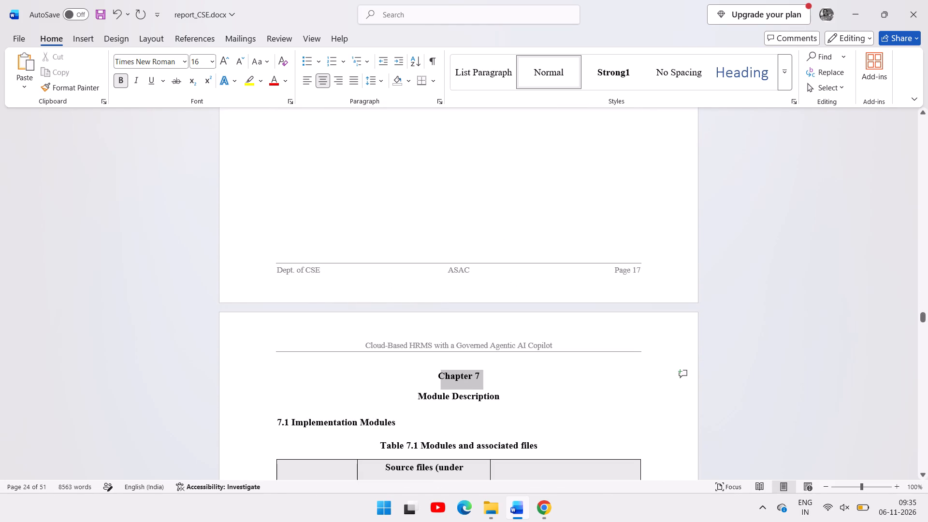
{"action": "left_click_drag", "start_coordinate": [423, 366], "coordinate": [418, 366]}
{"action": "left_click", "coordinate": [507, 328]}
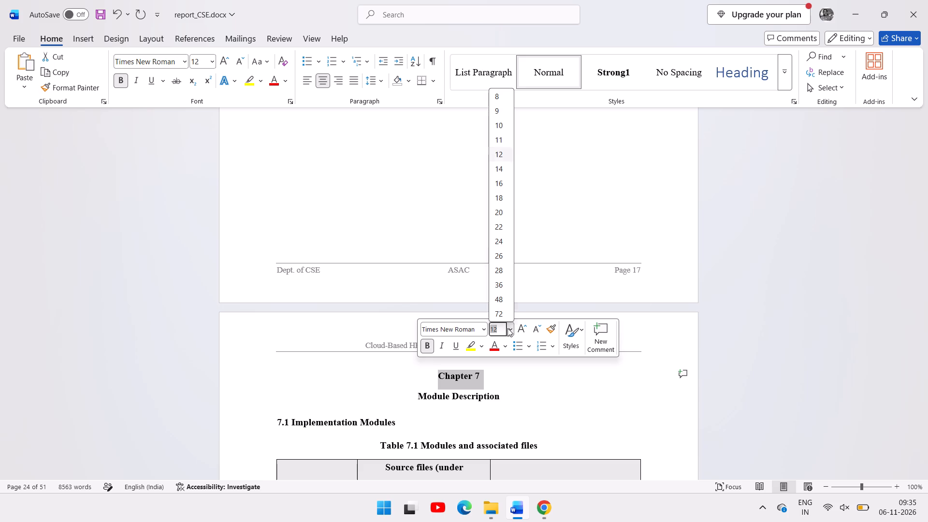
{"action": "left_click", "coordinate": [501, 213]}
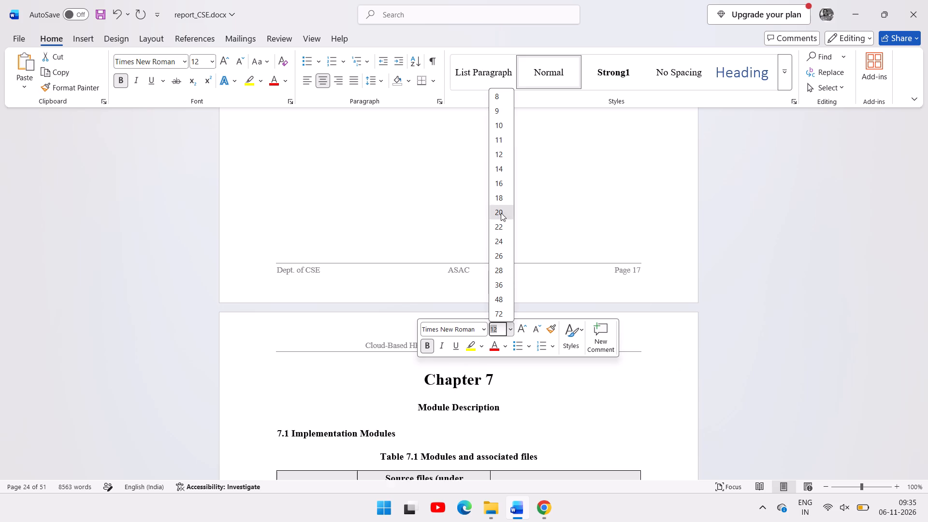
Set the Module Description title under Chapter 7 to font size 16.
{"action": "left_click_drag", "start_coordinate": [511, 410], "coordinate": [423, 402]}
{"action": "left_click", "coordinate": [515, 364]}
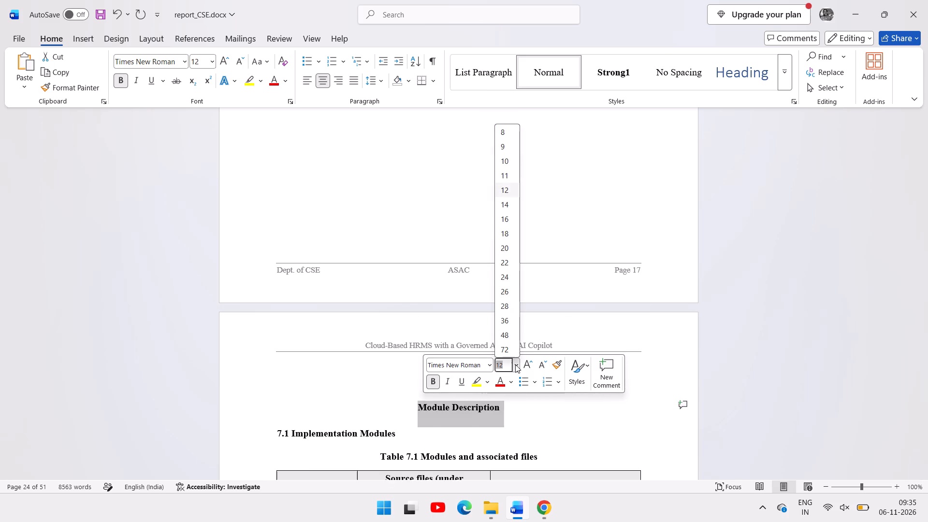
{"action": "left_click", "coordinate": [503, 224]}
{"action": "left_click", "coordinate": [596, 299]}
Set the Chapter 8 heading line to font size 20.
{"action": "scroll", "coordinate": [596, 299], "scroll_direction": "down", "scroll_amount": 2}
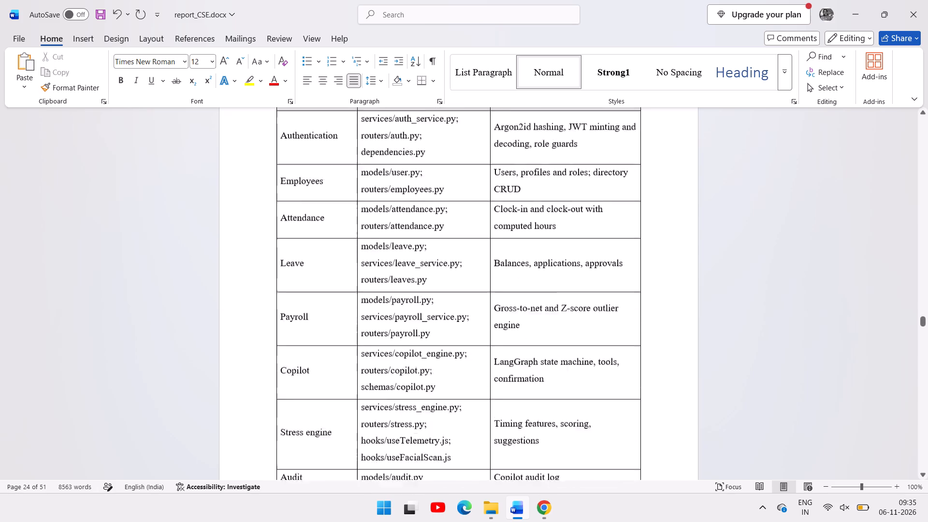
{"action": "scroll", "coordinate": [596, 299], "scroll_direction": "down", "scroll_amount": 2}
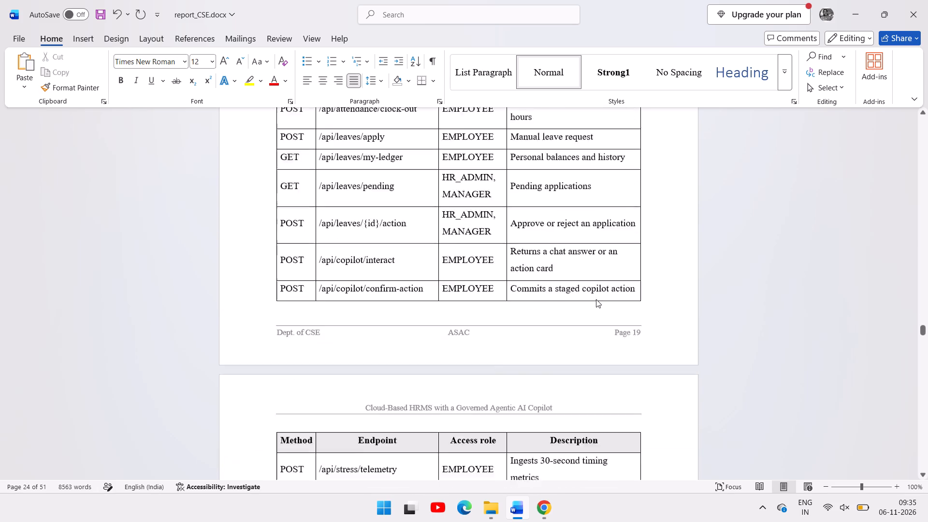
{"action": "scroll", "coordinate": [596, 299], "scroll_direction": "down", "scroll_amount": 2}
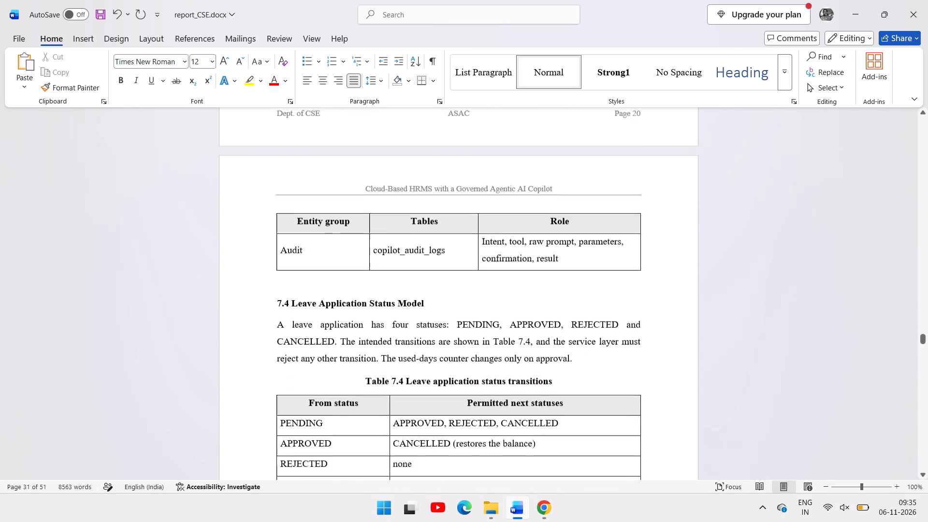
{"action": "scroll", "coordinate": [596, 299], "scroll_direction": "down", "scroll_amount": 2}
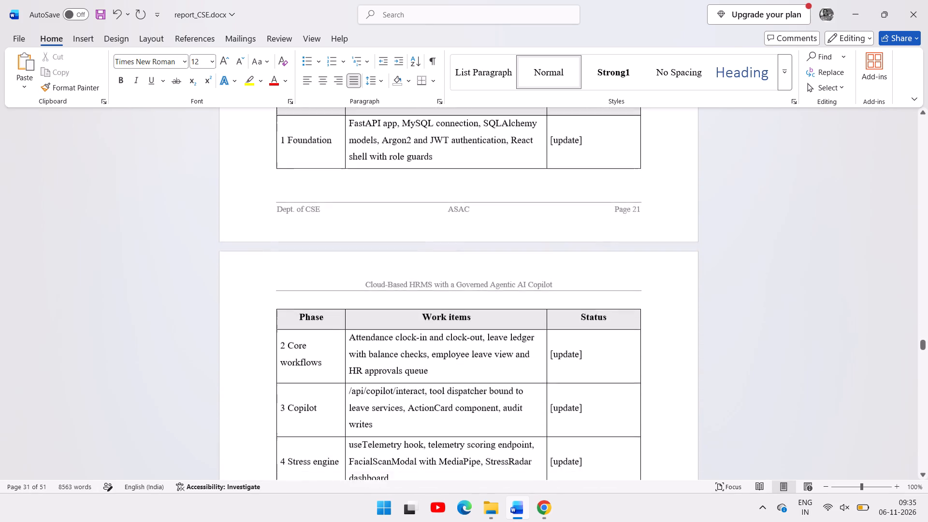
{"action": "scroll", "coordinate": [596, 299], "scroll_direction": "down", "scroll_amount": 2}
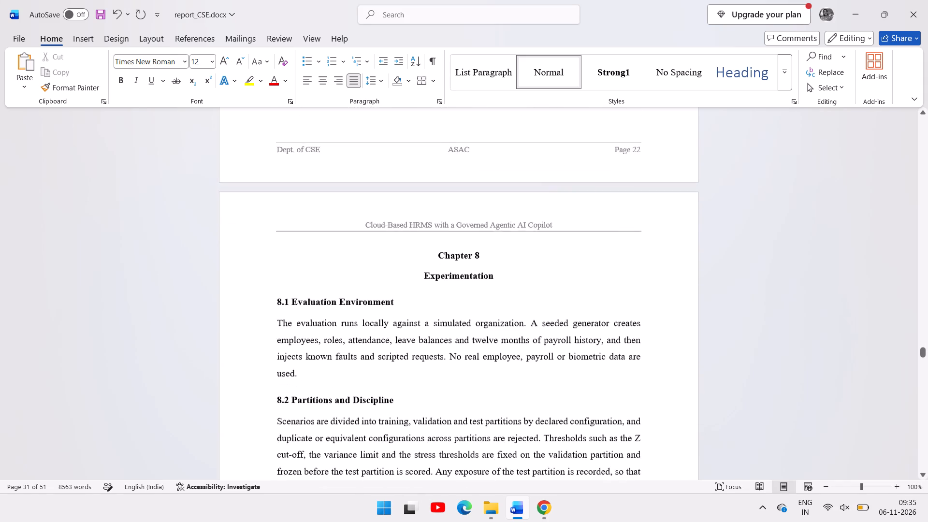
{"action": "scroll", "coordinate": [596, 299], "scroll_direction": "down", "scroll_amount": 1}
{"action": "left_click_drag", "start_coordinate": [507, 229], "coordinate": [428, 225]}
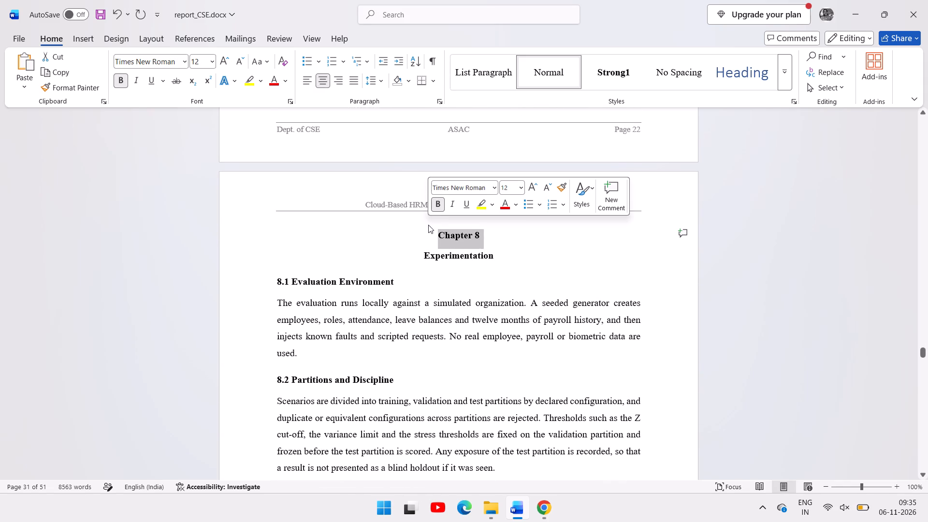
{"action": "left_click", "coordinate": [516, 188]}
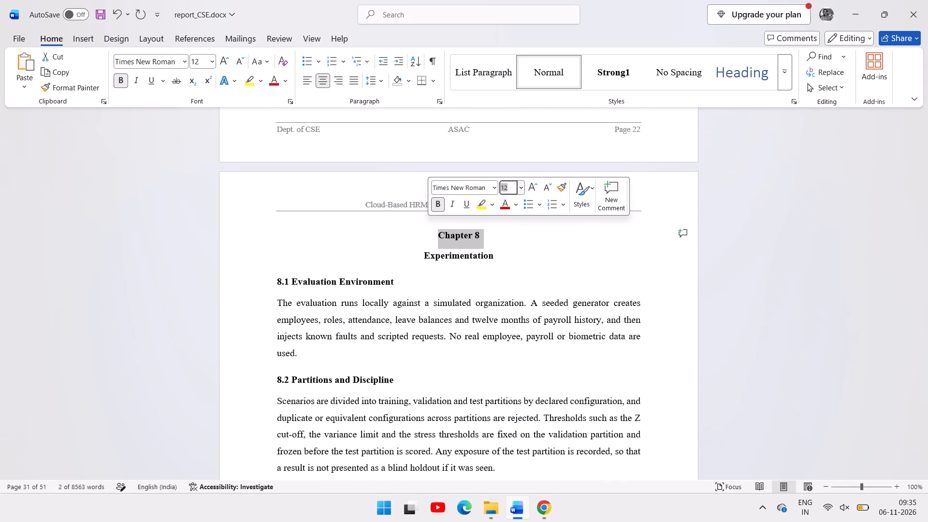
{"action": "key", "text": "BackSpace"}
{"action": "type", "text": "20"}
{"action": "key", "text": "Return"}
Set the Experimentation title under Chapter 8 to font size 16.
{"action": "left_click", "coordinate": [504, 260]}
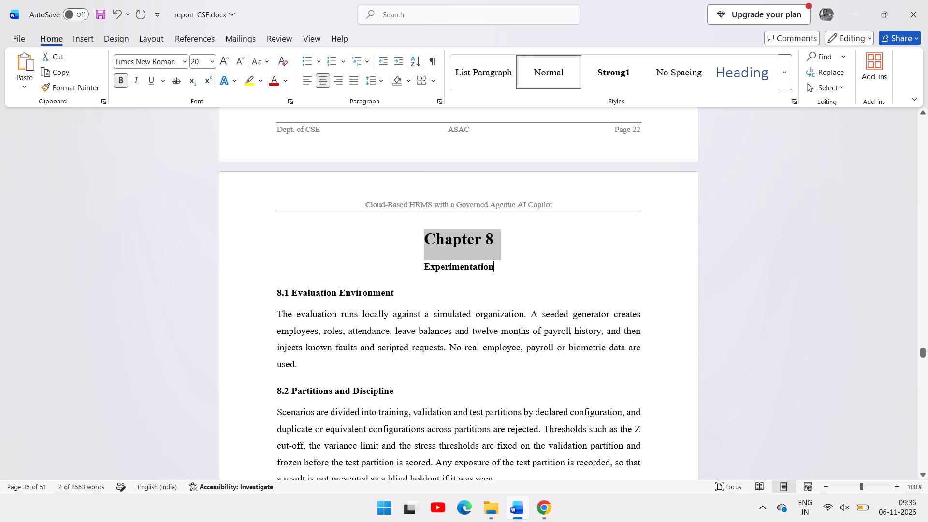
{"action": "left_click_drag", "start_coordinate": [504, 260], "coordinate": [426, 260]}
{"action": "left_click", "coordinate": [509, 226]}
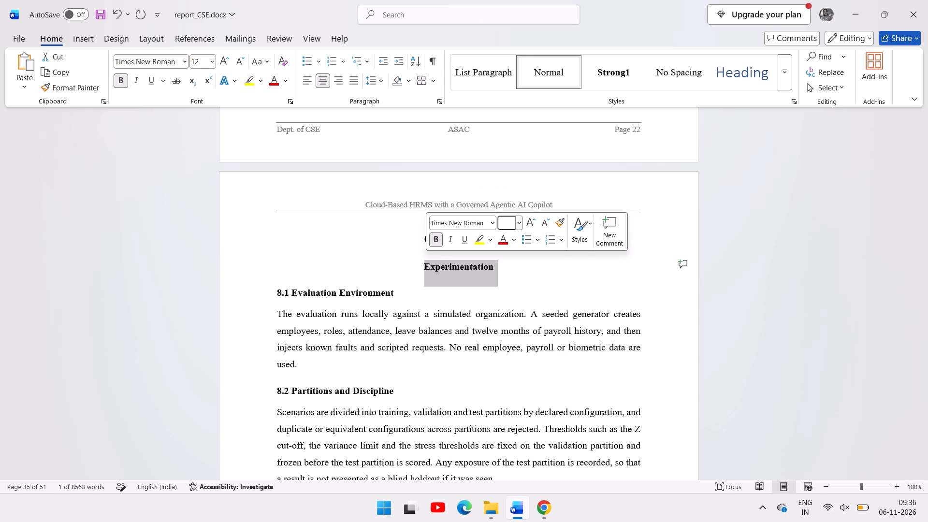
{"action": "type", "text": "16"}
{"action": "key", "text": "Return"}
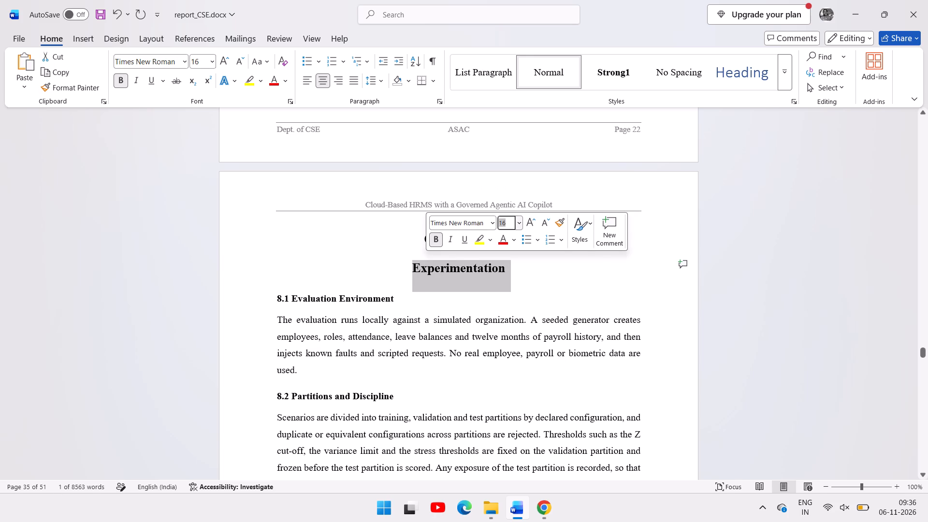
{"action": "left_click", "coordinate": [564, 299]}
Set the Chapter 9 heading line to font size 20.
{"action": "scroll", "coordinate": [564, 299], "scroll_direction": "down", "scroll_amount": 1}
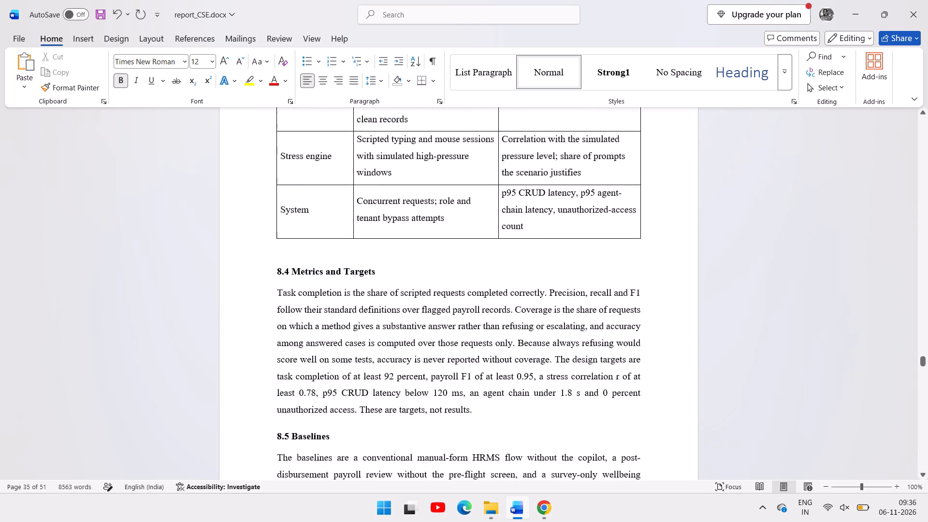
{"action": "scroll", "coordinate": [564, 299], "scroll_direction": "down", "scroll_amount": 1}
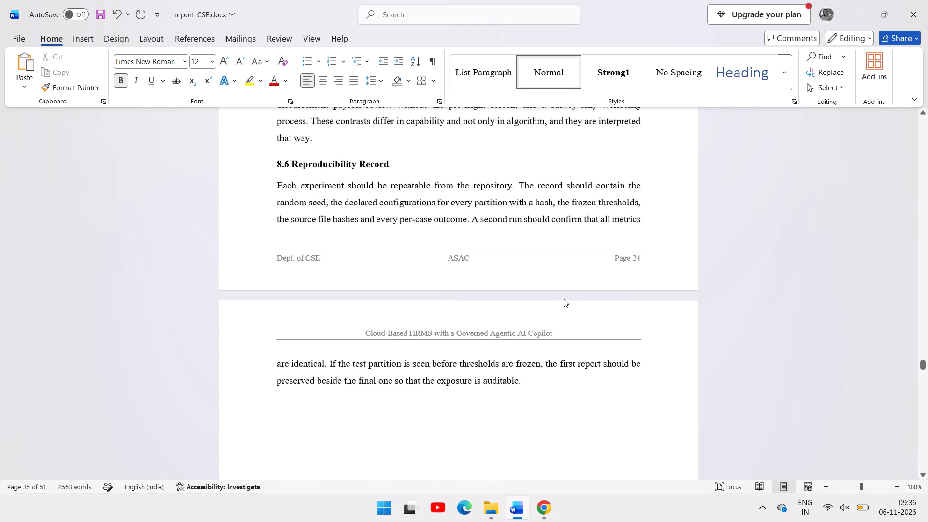
{"action": "scroll", "coordinate": [564, 299], "scroll_direction": "down", "scroll_amount": 2}
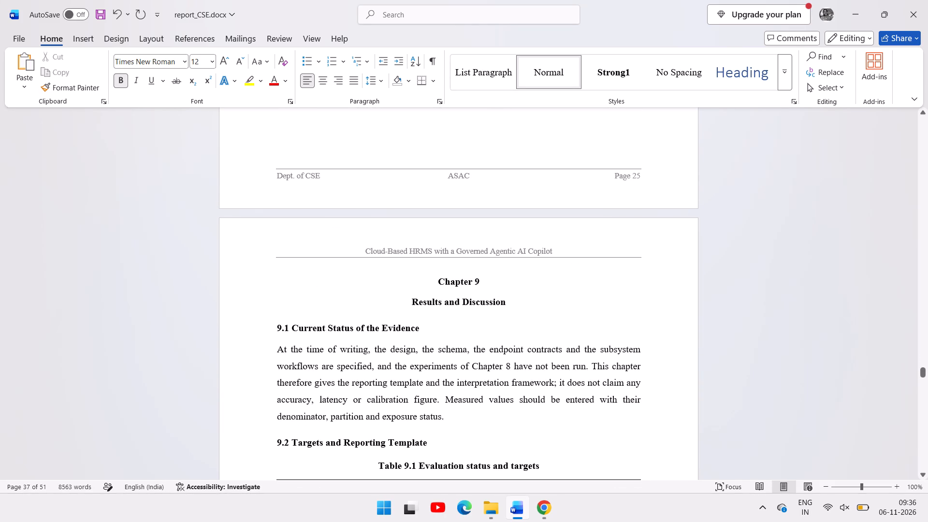
{"action": "left_click_drag", "start_coordinate": [494, 280], "coordinate": [428, 283]}
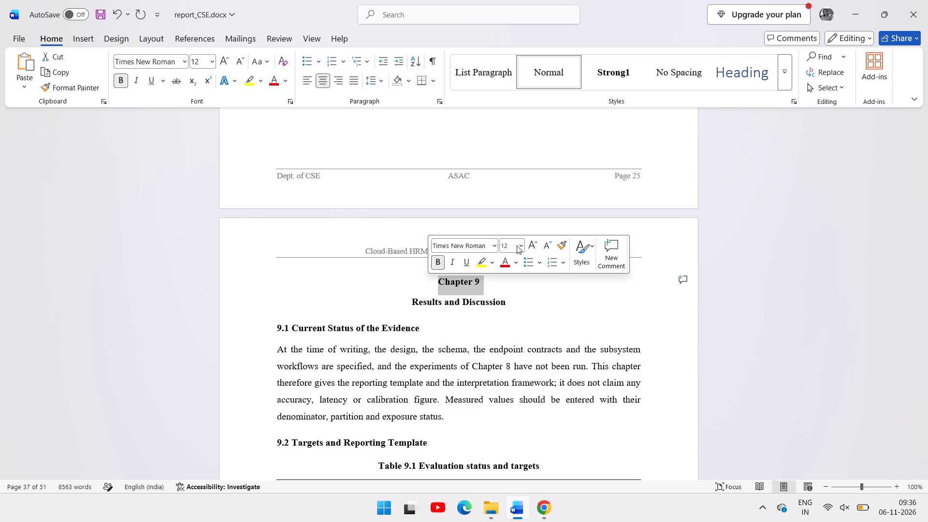
{"action": "left_click", "coordinate": [517, 246]}
{"action": "left_click", "coordinate": [521, 246]}
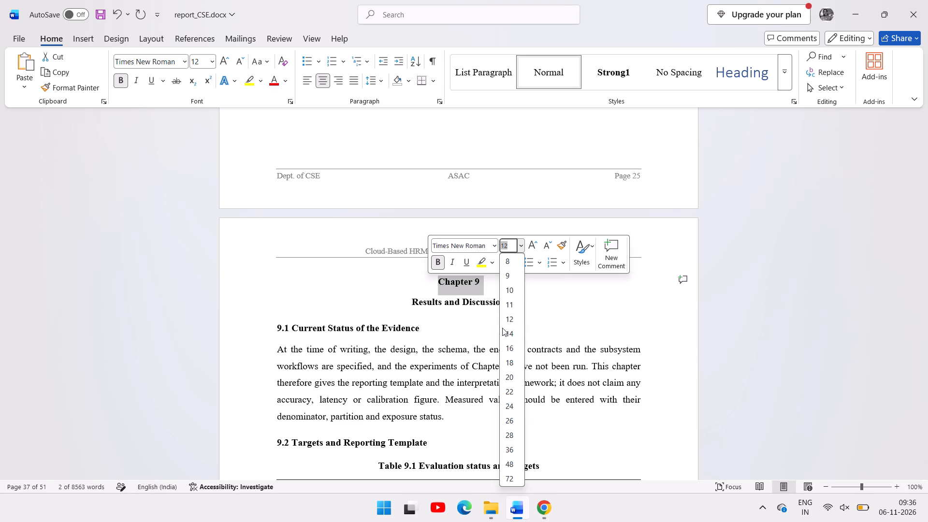
{"action": "left_click", "coordinate": [513, 379]}
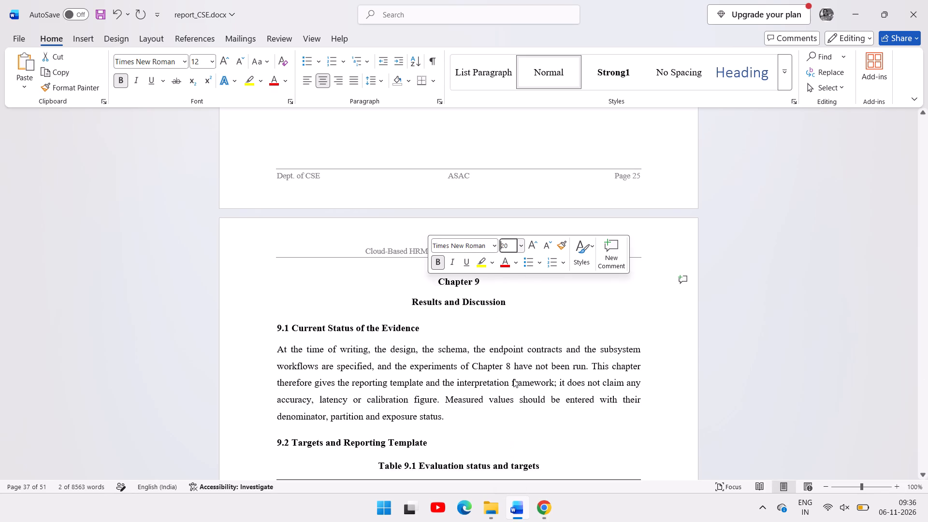
Set the Results and Discussion title under Chapter 9 to font size 16.
{"action": "left_click_drag", "start_coordinate": [514, 313], "coordinate": [393, 309]}
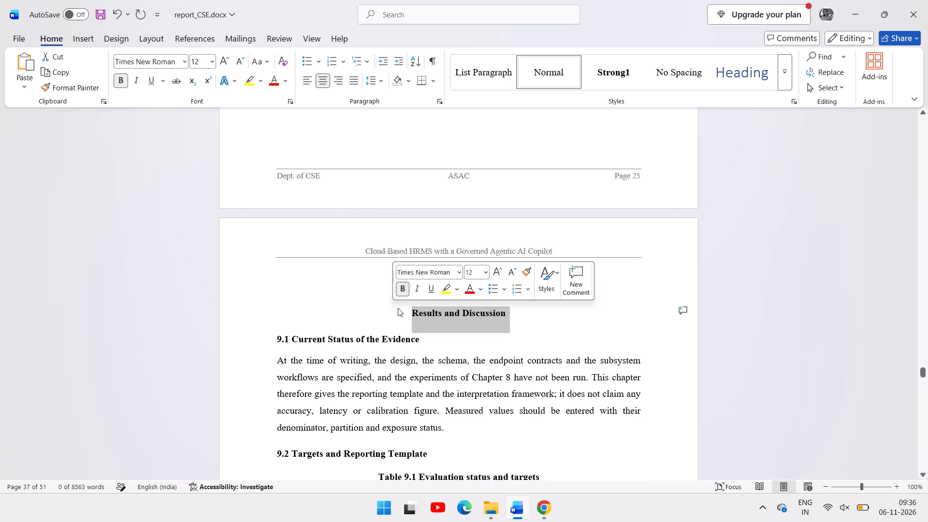
{"action": "left_click", "coordinate": [483, 270]}
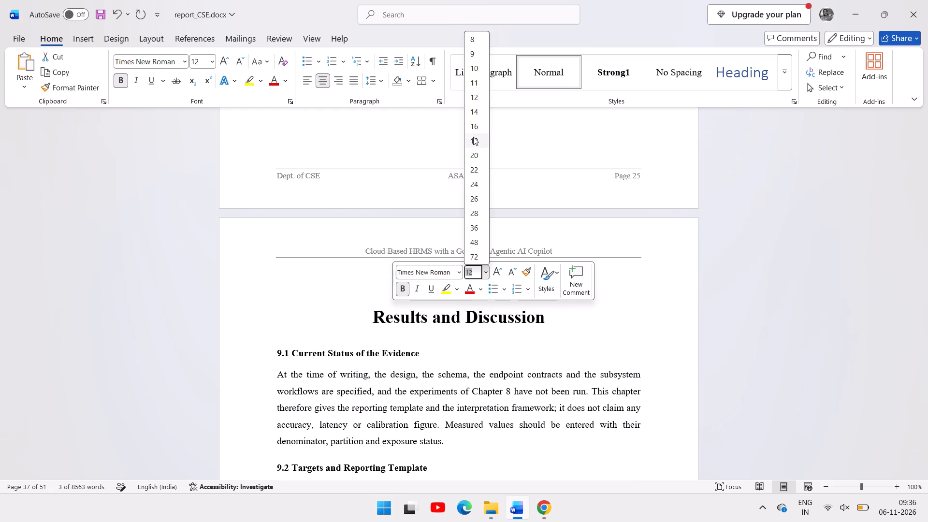
{"action": "left_click", "coordinate": [471, 123]}
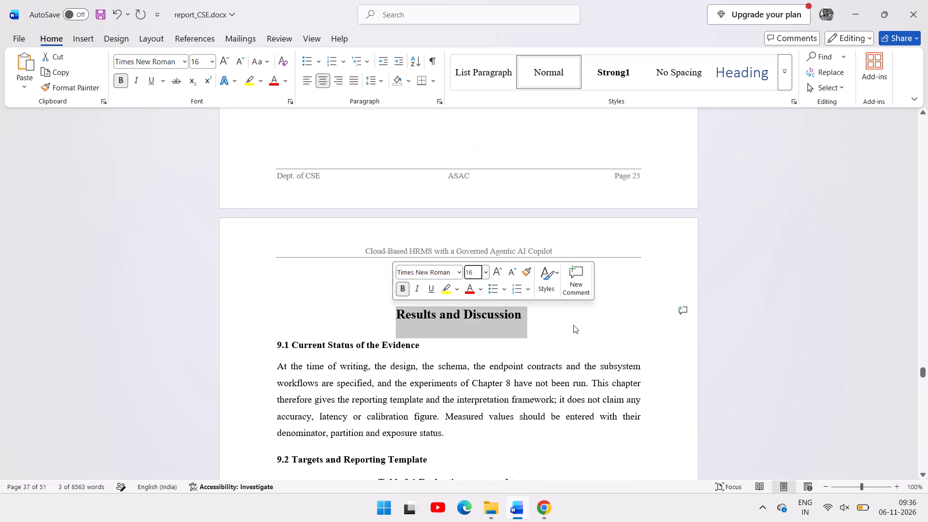
{"action": "left_click", "coordinate": [573, 325]}
Set the Chapter 10 heading line to font size 20.
{"action": "scroll", "coordinate": [573, 325], "scroll_direction": "down", "scroll_amount": 2}
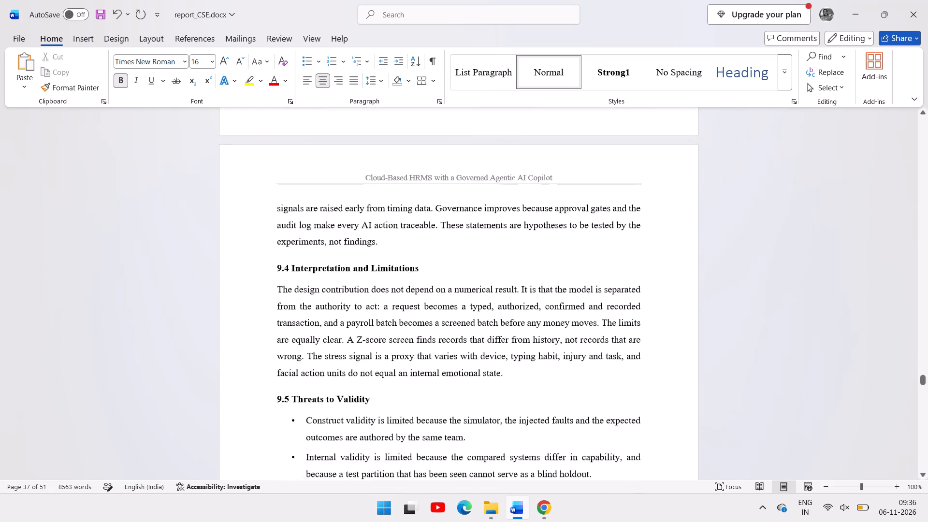
{"action": "scroll", "coordinate": [573, 325], "scroll_direction": "down", "scroll_amount": 2}
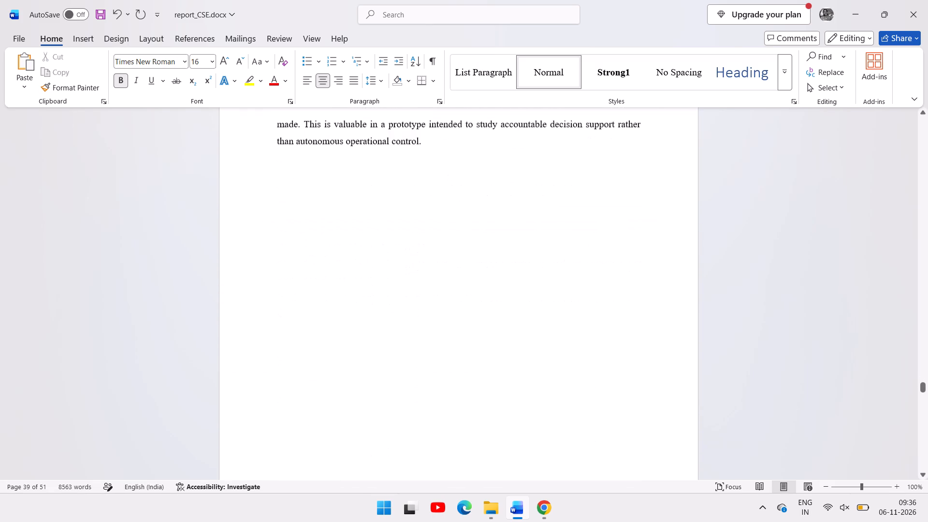
{"action": "scroll", "coordinate": [573, 325], "scroll_direction": "down", "scroll_amount": 1}
{"action": "left_click_drag", "start_coordinate": [497, 260], "coordinate": [421, 252]}
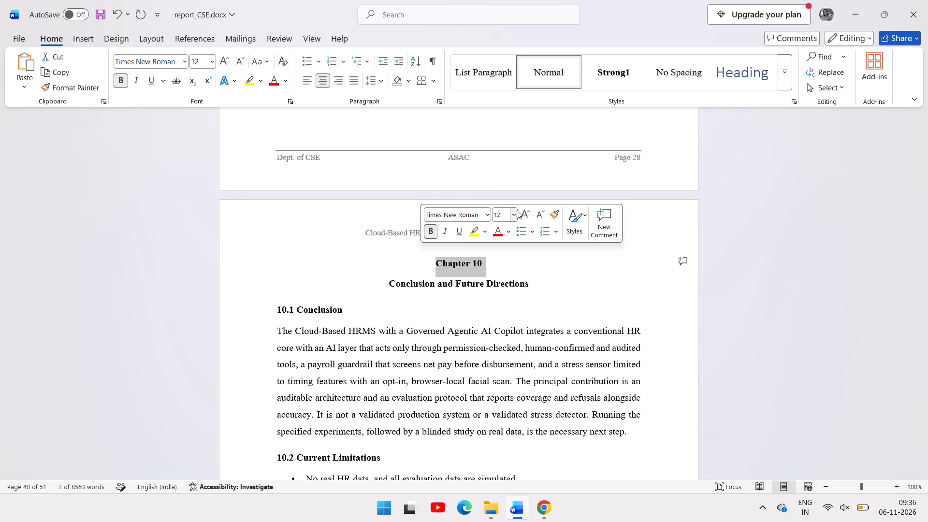
{"action": "left_click", "coordinate": [517, 210]}
{"action": "left_click", "coordinate": [503, 348]}
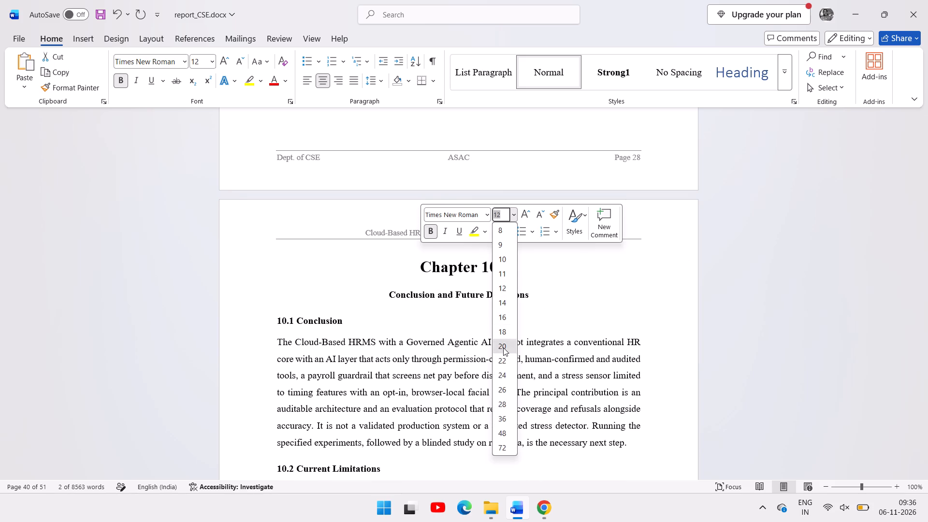
Set the Conclusion and Future Directions title under Chapter 10 to font size 16.
{"action": "left_click_drag", "start_coordinate": [541, 290], "coordinate": [397, 294]}
{"action": "left_click", "coordinate": [488, 257]}
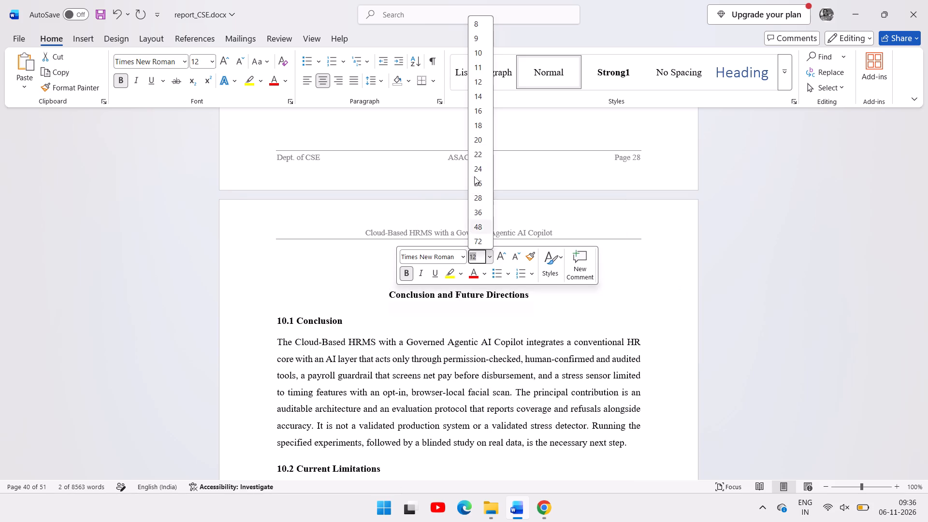
{"action": "left_click", "coordinate": [480, 111]}
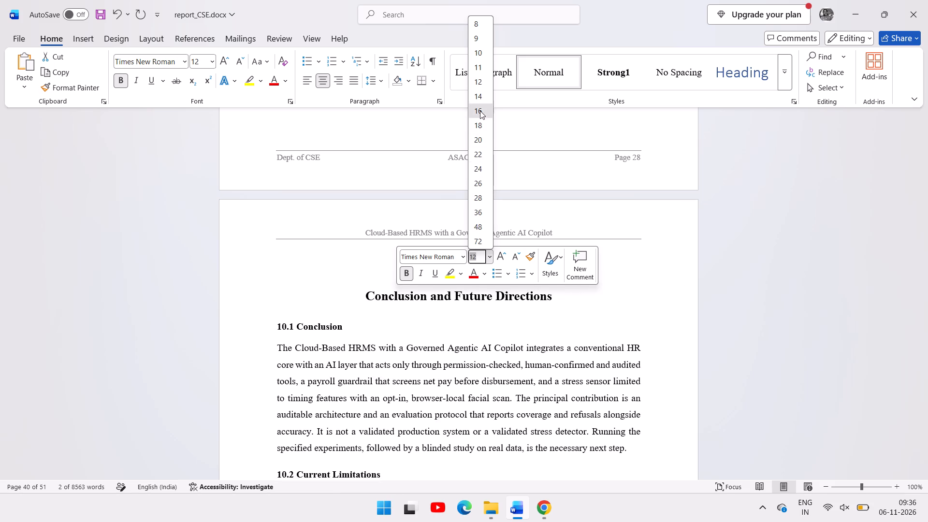
{"action": "left_click", "coordinate": [493, 309]}
Set the REFERENCES heading to font size 16.
{"action": "scroll", "coordinate": [493, 309], "scroll_direction": "down", "scroll_amount": 1}
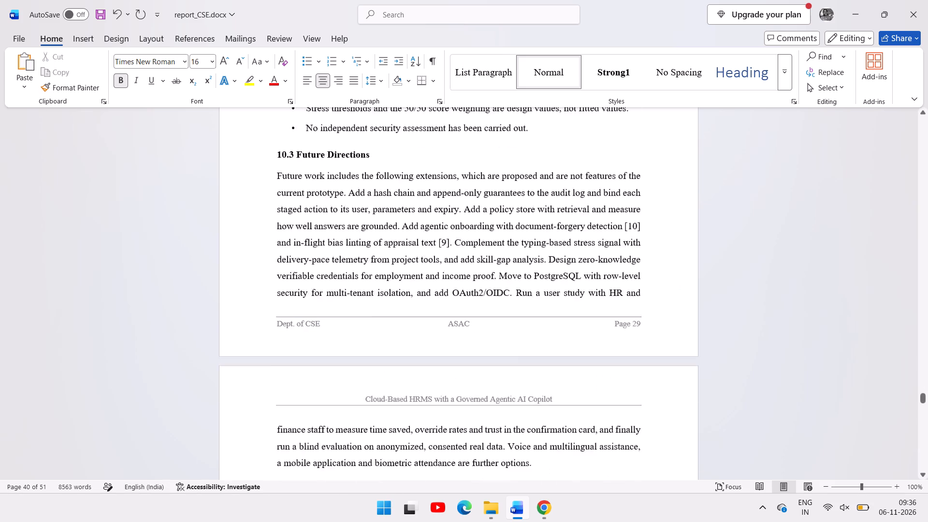
{"action": "scroll", "coordinate": [493, 309], "scroll_direction": "down", "scroll_amount": 2}
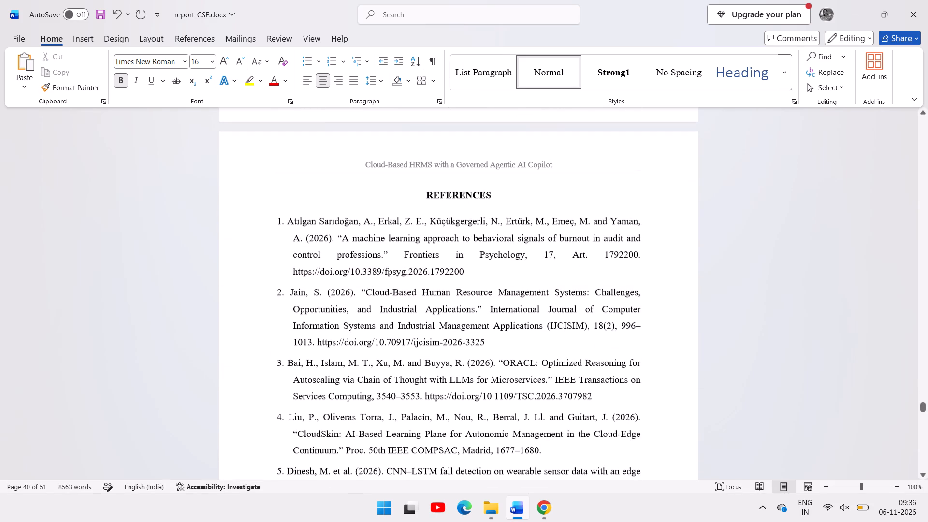
{"action": "left_click_drag", "start_coordinate": [501, 199], "coordinate": [417, 196]}
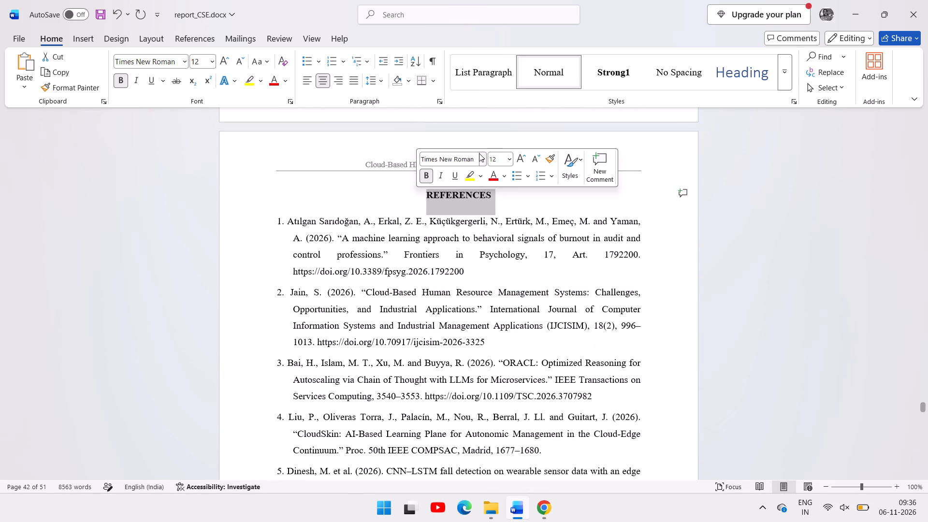
{"action": "left_click", "coordinate": [504, 158]}
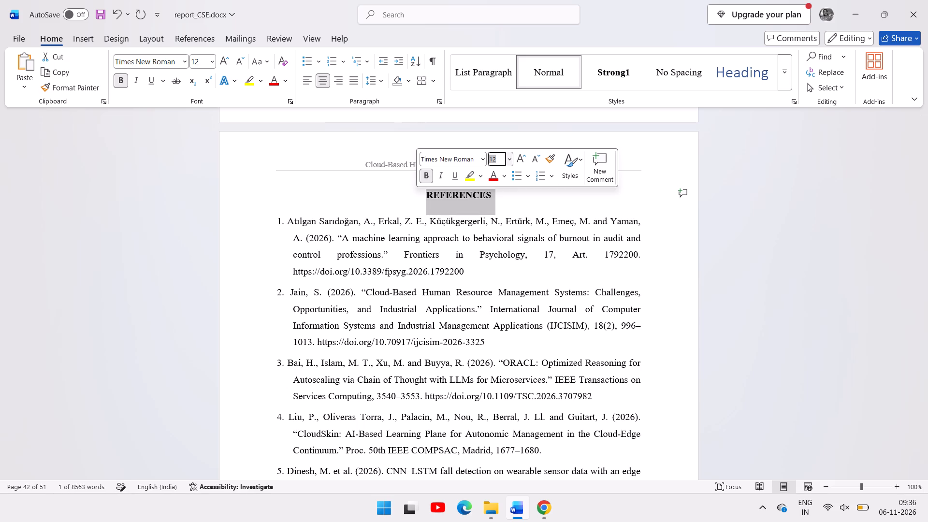
{"action": "key", "text": "BackSpace"}
{"action": "type", "text": "16"}
{"action": "key", "text": "Return"}
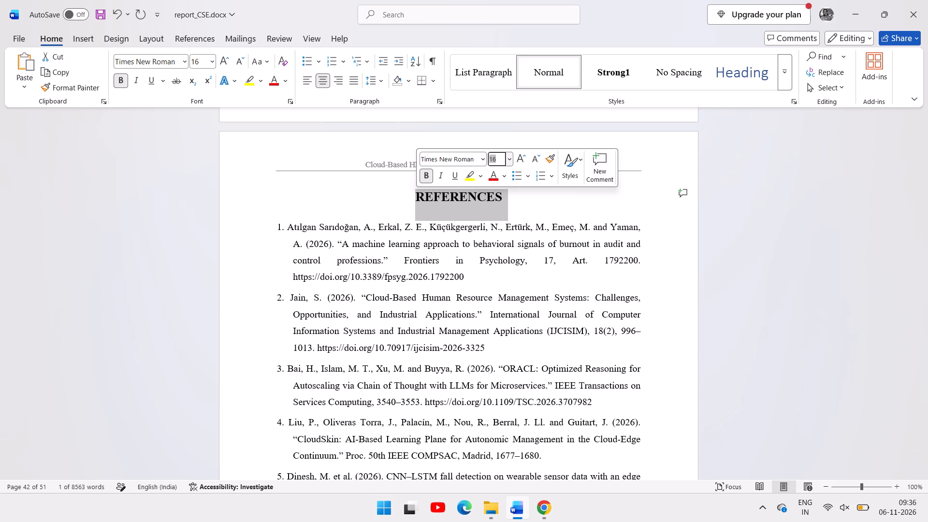
{"action": "left_click", "coordinate": [530, 234]}
Set the Appendix 1 heading line to font size 20.
{"action": "scroll", "coordinate": [530, 234], "scroll_direction": "down", "scroll_amount": 2}
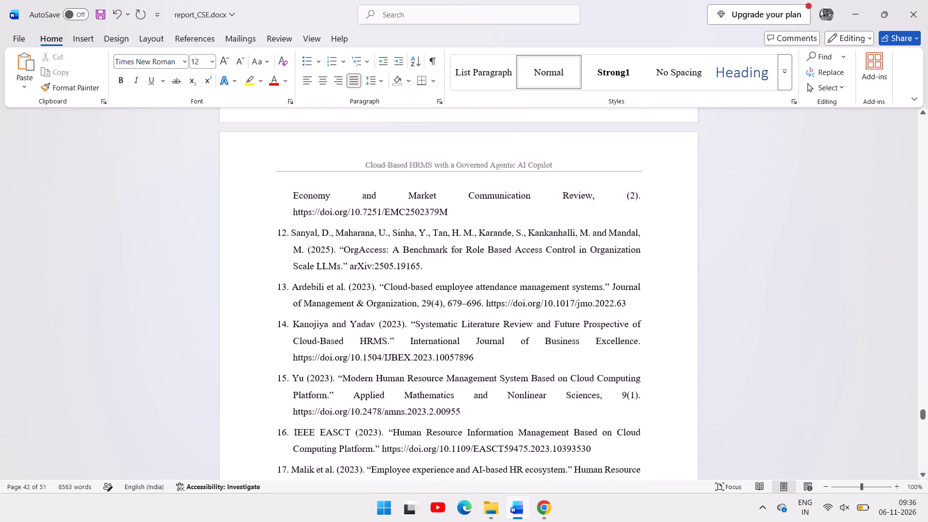
{"action": "scroll", "coordinate": [530, 234], "scroll_direction": "down", "scroll_amount": 2}
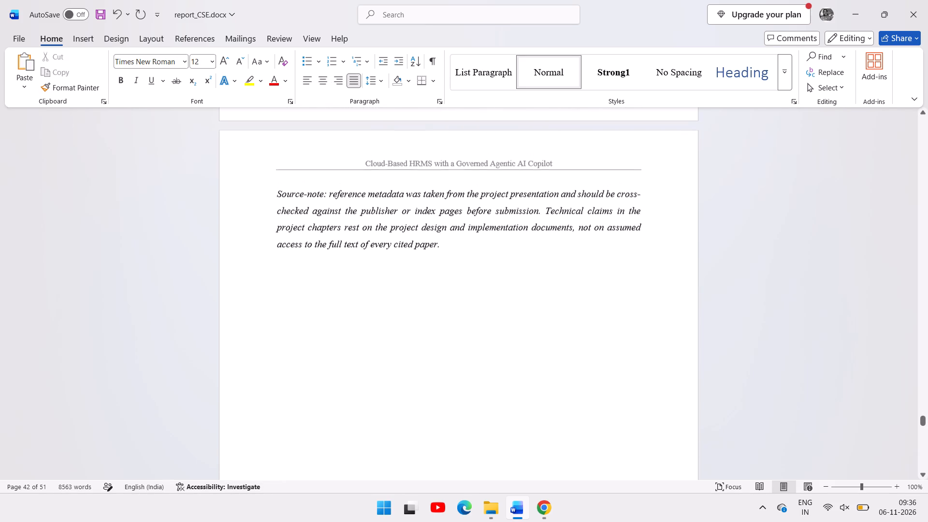
{"action": "scroll", "coordinate": [530, 234], "scroll_direction": "down", "scroll_amount": 1}
{"action": "left_click_drag", "start_coordinate": [492, 250], "coordinate": [424, 244]}
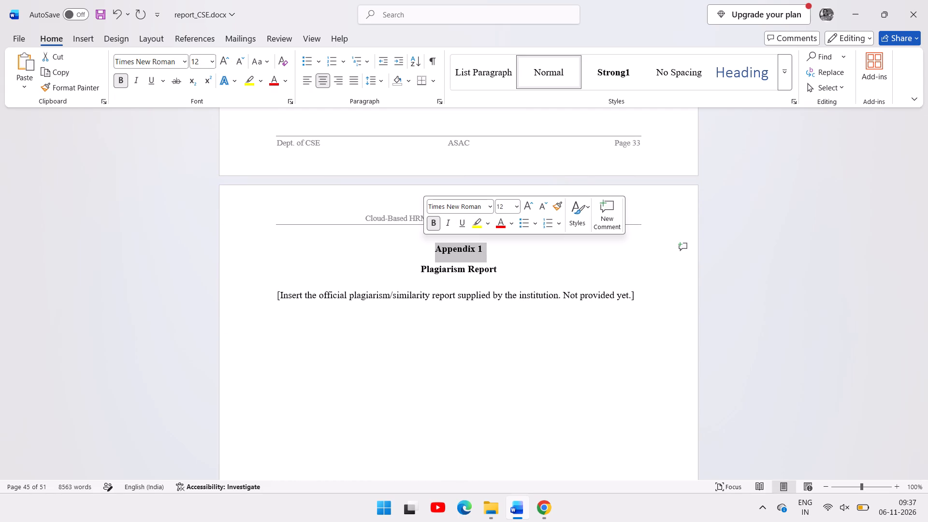
{"action": "left_click", "coordinate": [507, 206]}
{"action": "key", "text": "BackSpace"}
{"action": "type", "text": "20"}
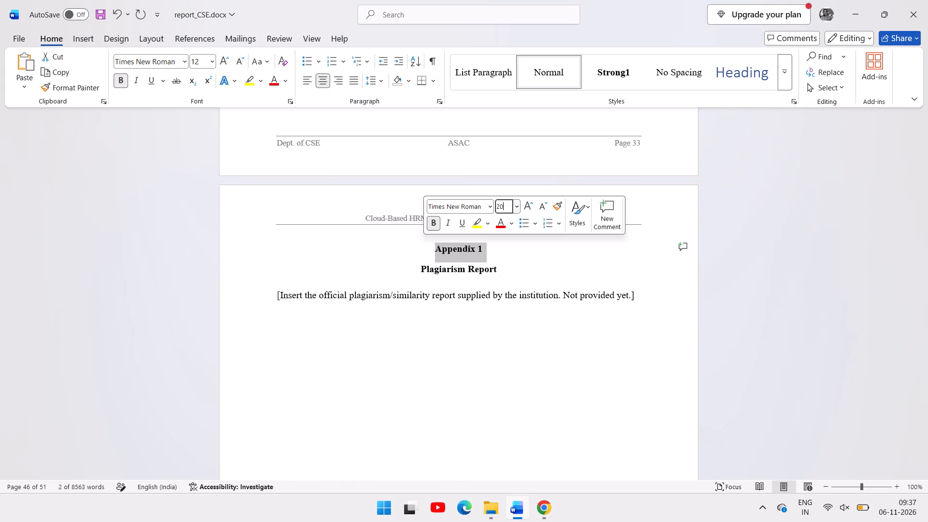
{"action": "key", "text": "Return"}
Set the Plagiarism Report title under Appendix 1 to font size 16.
{"action": "left_click_drag", "start_coordinate": [516, 277], "coordinate": [419, 285]}
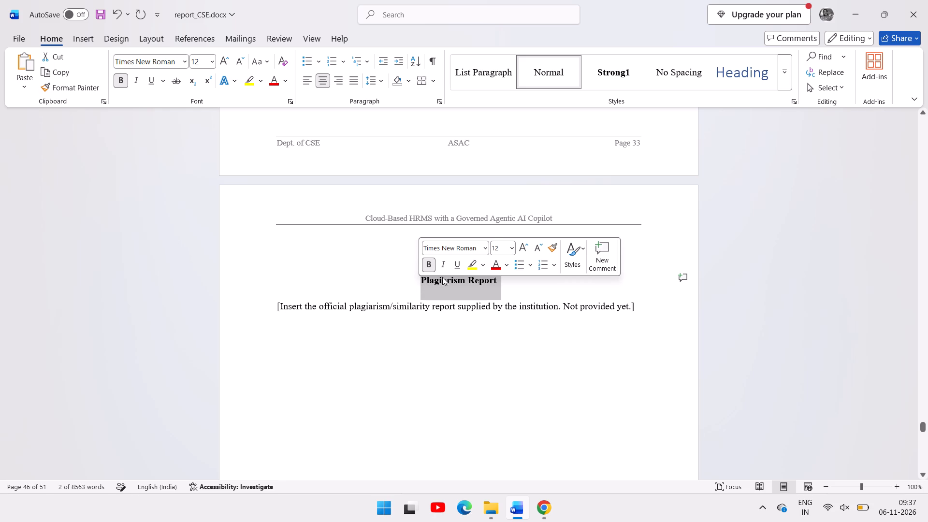
{"action": "left_click", "coordinate": [506, 241]}
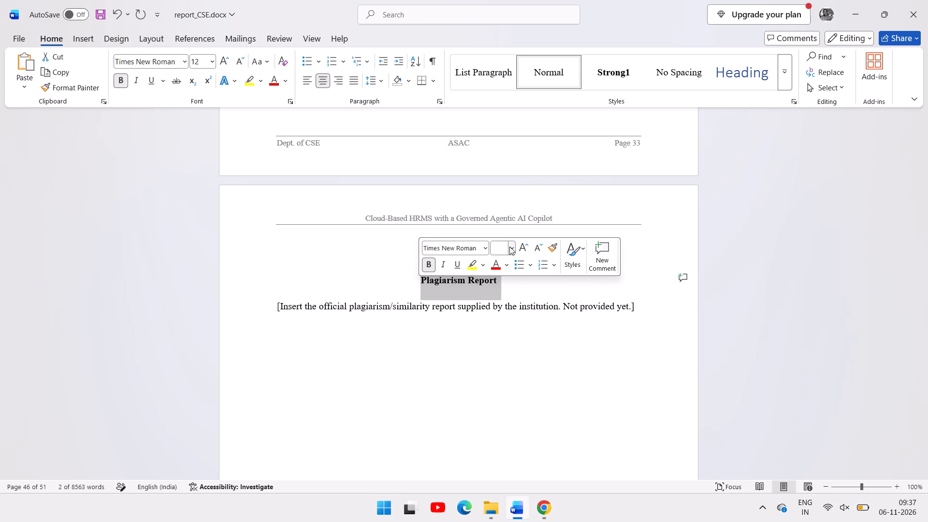
{"action": "left_click", "coordinate": [509, 246]}
{"action": "left_click", "coordinate": [503, 350]}
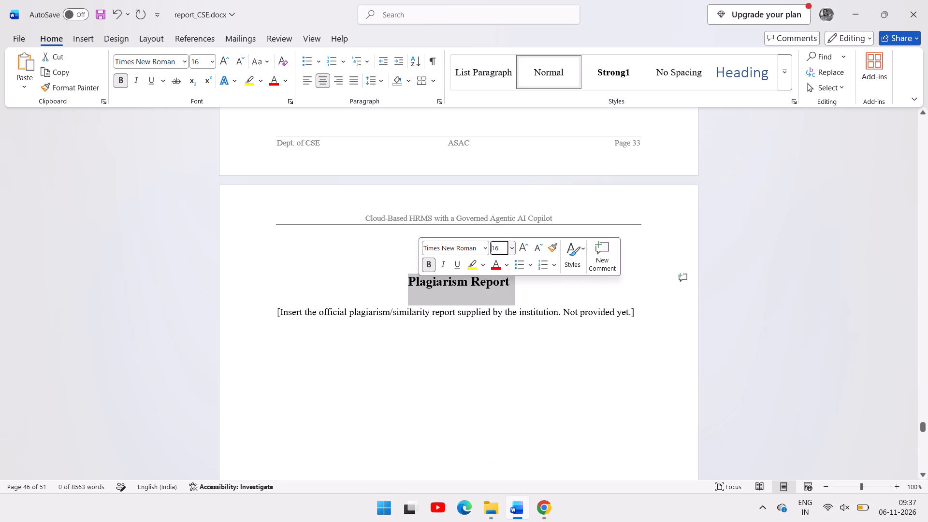
{"action": "left_click", "coordinate": [501, 355]}
Set the Appendix 2 heading line and its Publication Submission Page title together to font size 16.
{"action": "scroll", "coordinate": [501, 355], "scroll_direction": "down", "scroll_amount": 3}
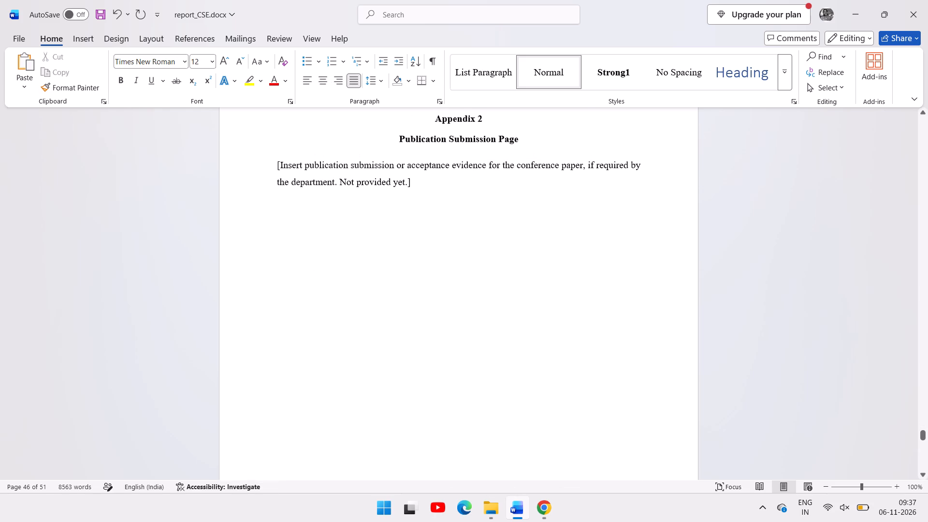
{"action": "left_click_drag", "start_coordinate": [526, 139], "coordinate": [415, 129]}
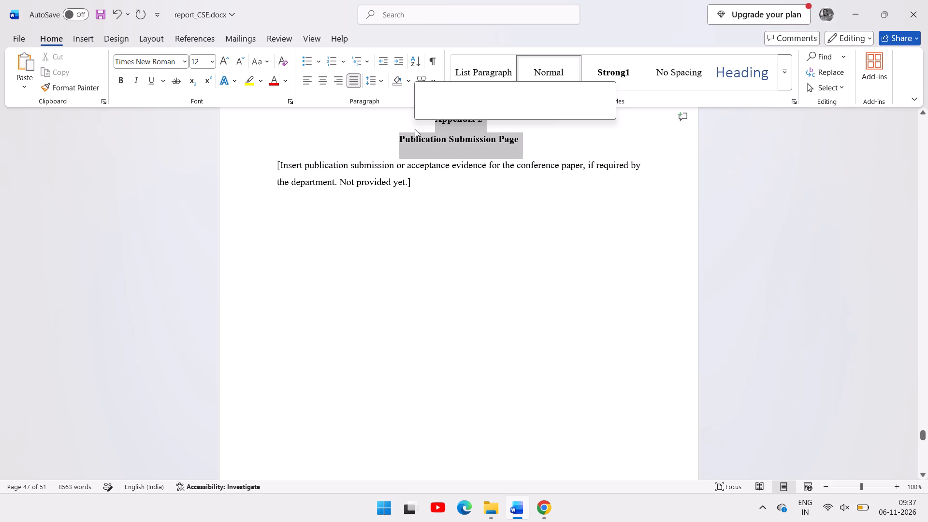
{"action": "left_click_drag", "start_coordinate": [508, 90], "coordinate": [497, 195]}
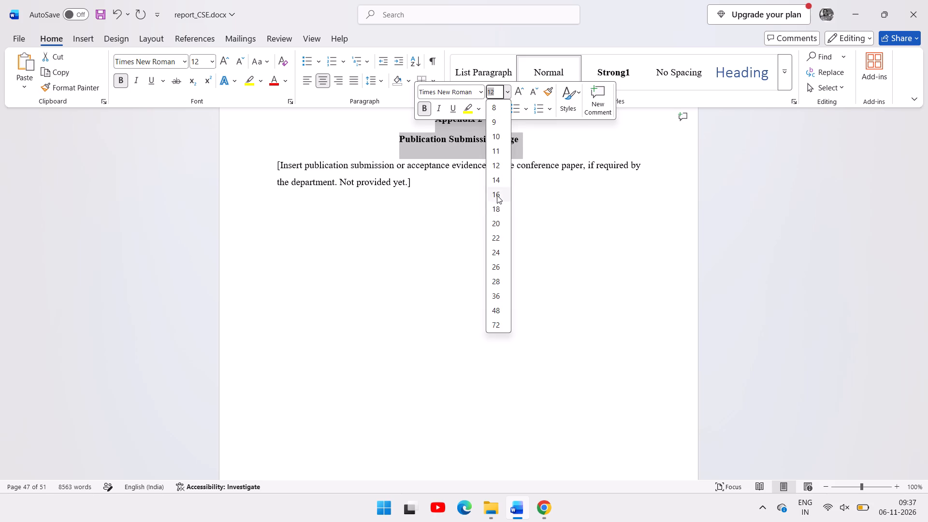
{"action": "left_click_drag", "start_coordinate": [497, 195], "coordinate": [497, 193]}
{"action": "left_click", "coordinate": [497, 193]}
Set the Appendix 2 heading line alone to font size 20.
{"action": "left_click_drag", "start_coordinate": [502, 121], "coordinate": [434, 118]}
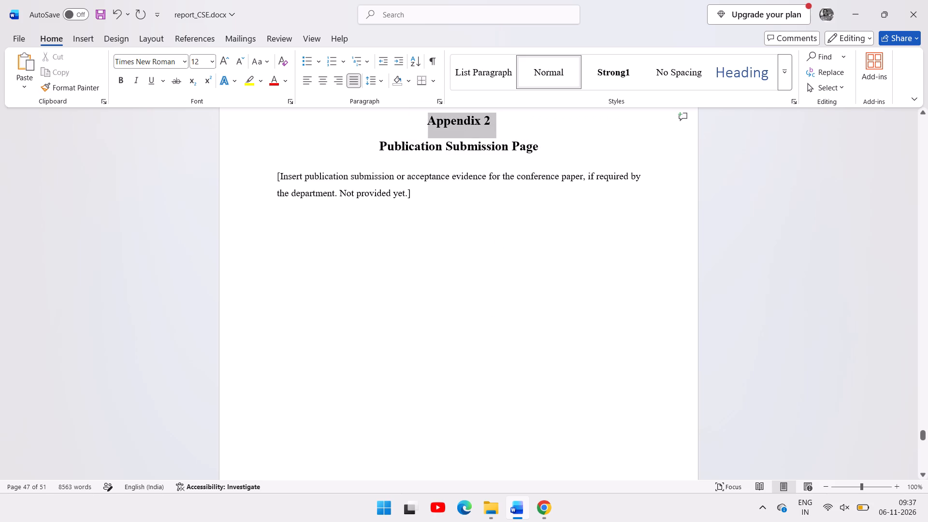
{"action": "left_click_drag", "start_coordinate": [434, 118], "coordinate": [430, 118]}
{"action": "left_click", "coordinate": [516, 80]}
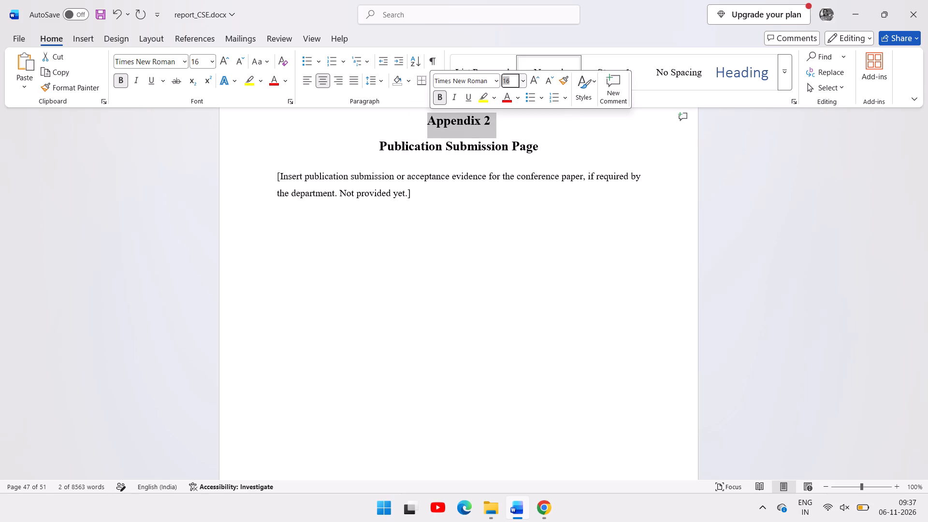
{"action": "key", "text": "BackSpace"}
{"action": "type", "text": "20"}
{"action": "key", "text": "Return"}
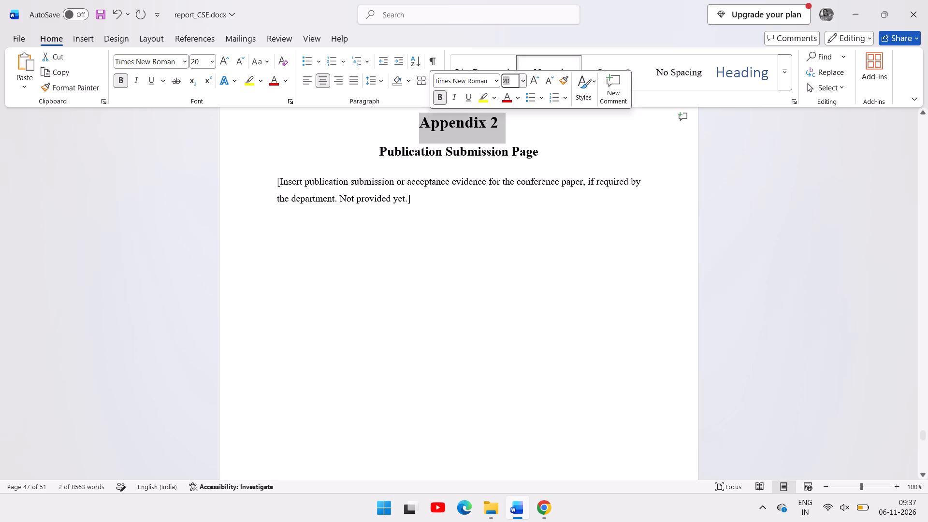
{"action": "left_click", "coordinate": [561, 328]}
Set the Appendix 3 heading line to font size 20.
{"action": "scroll", "coordinate": [561, 328], "scroll_direction": "down", "scroll_amount": 2}
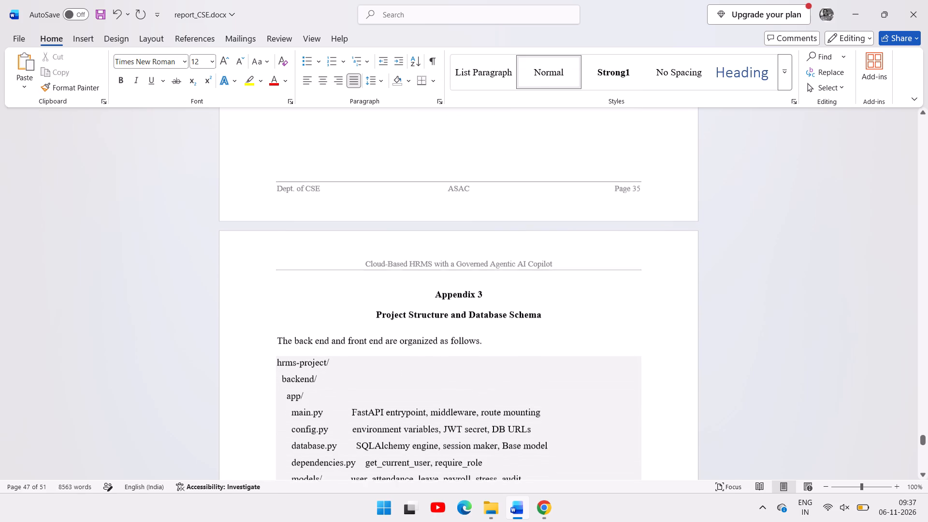
{"action": "left_click_drag", "start_coordinate": [507, 278], "coordinate": [437, 273]}
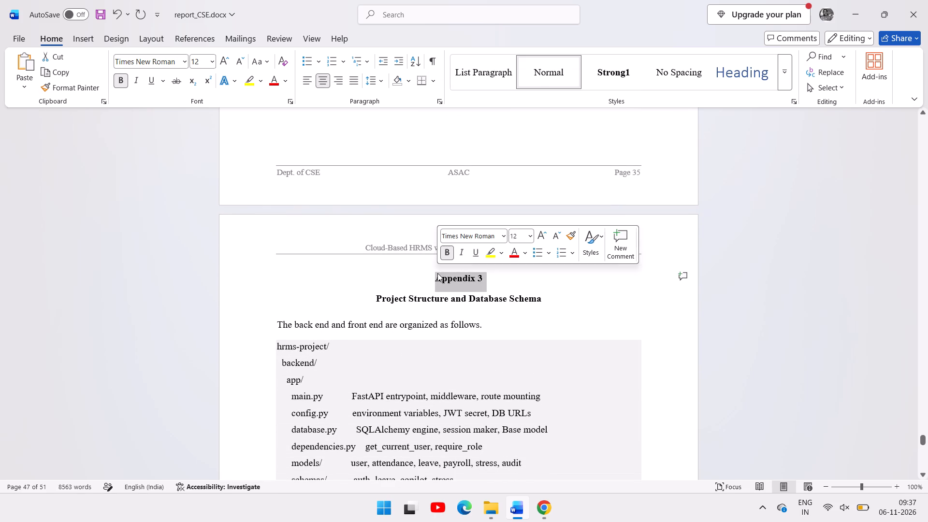
{"action": "left_click", "coordinate": [528, 235]}
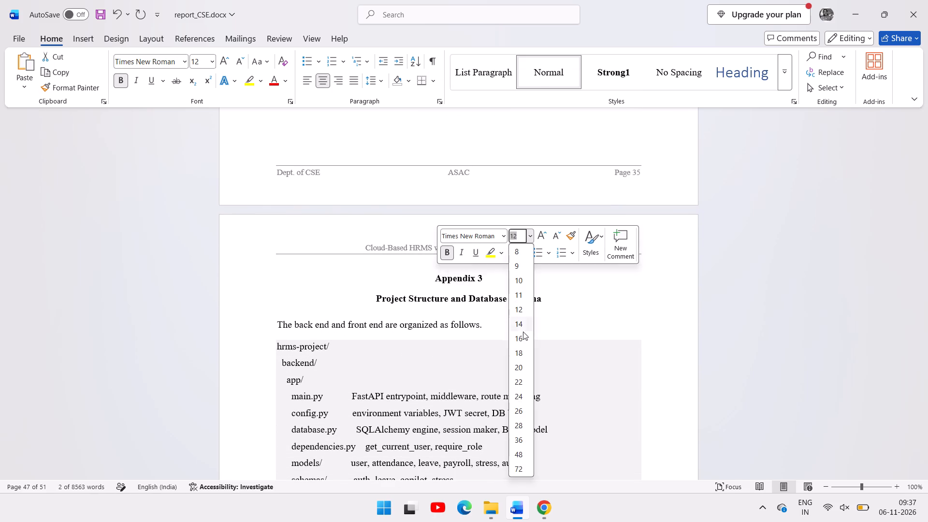
{"action": "left_click", "coordinate": [517, 369]}
Set the Project Structure and Database Schema title under Appendix 3 to font size 16.
{"action": "left_click_drag", "start_coordinate": [559, 308], "coordinate": [551, 308]}
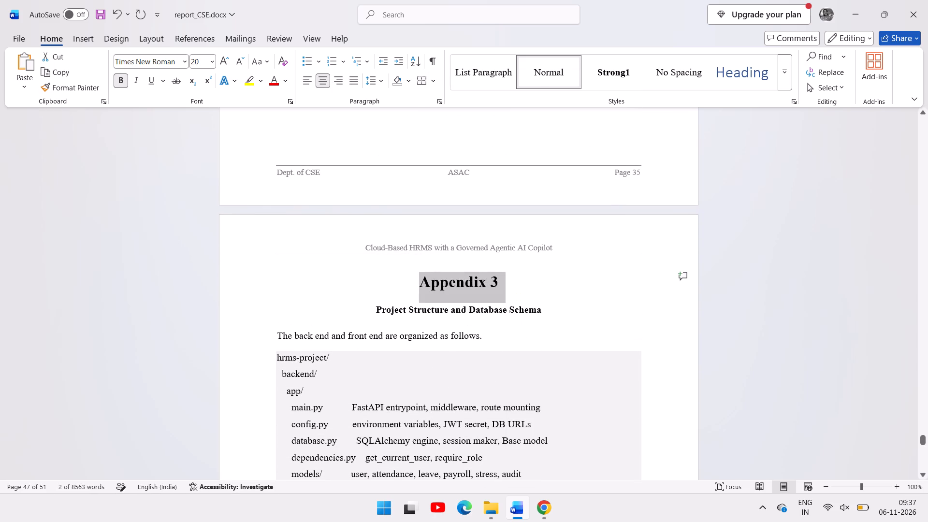
{"action": "left_click_drag", "start_coordinate": [551, 308], "coordinate": [390, 305]}
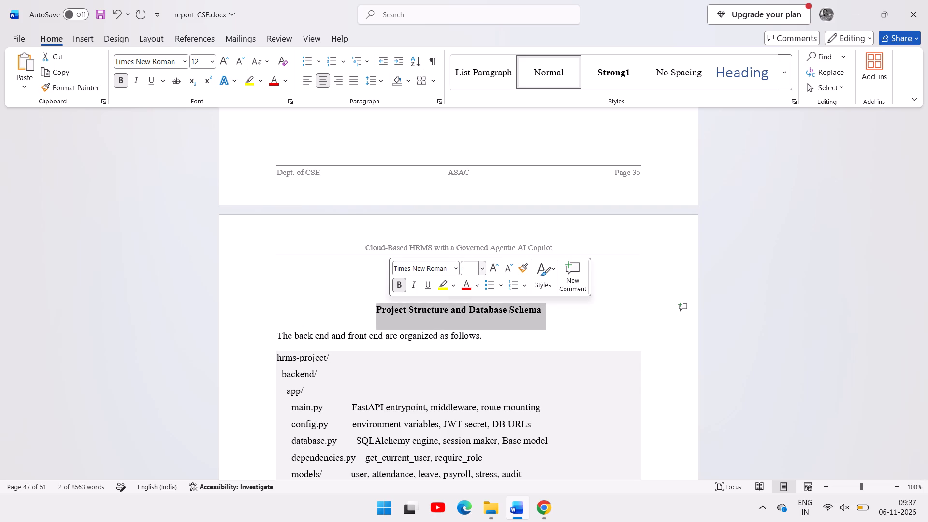
{"action": "left_click", "coordinate": [478, 266]}
{"action": "key", "text": "BackSpace"}
{"action": "key", "text": "6"}
{"action": "key", "text": "BackSpace"}
{"action": "type", "text": "16"}
{"action": "key", "text": "Return"}
{"action": "left_click", "coordinate": [540, 376]}
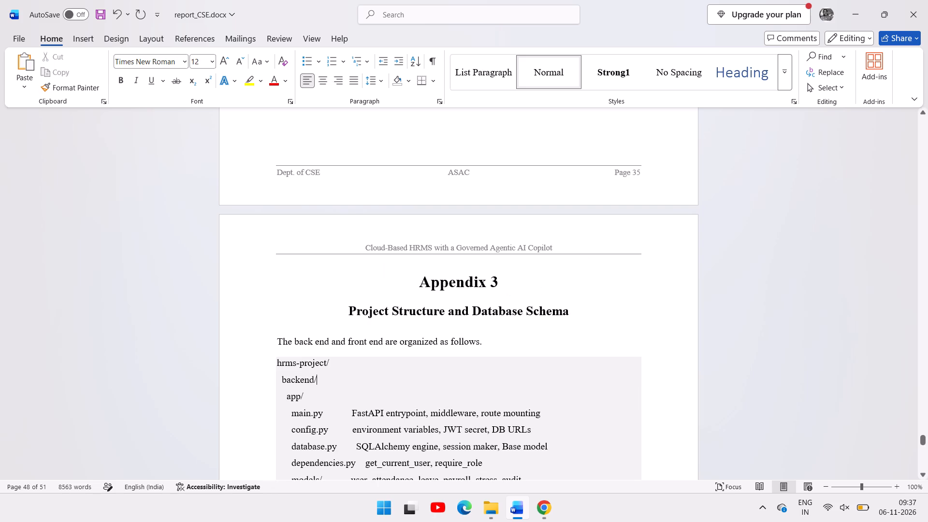
Set the Appendix 4 heading line on the last page to font size 20.
{"action": "scroll", "coordinate": [540, 376], "scroll_direction": "down", "scroll_amount": 3}
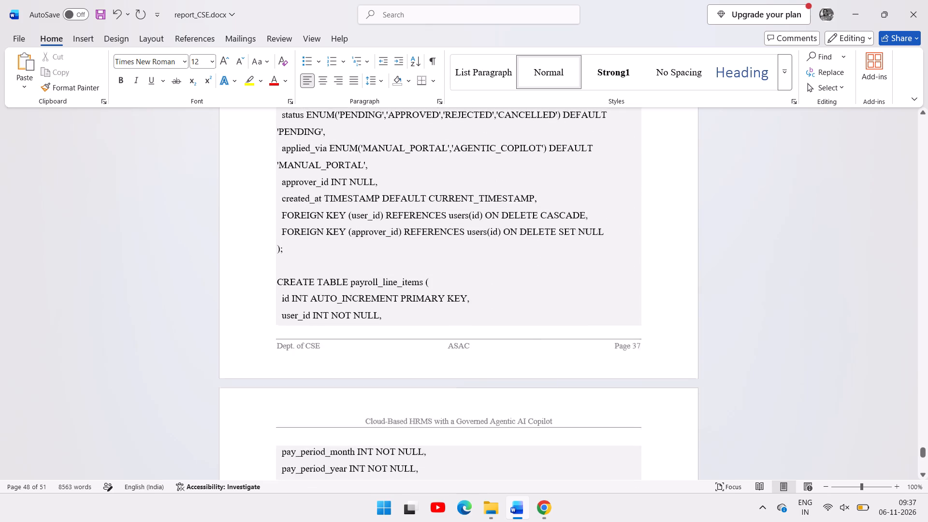
{"action": "scroll", "coordinate": [540, 376], "scroll_direction": "down", "scroll_amount": 1}
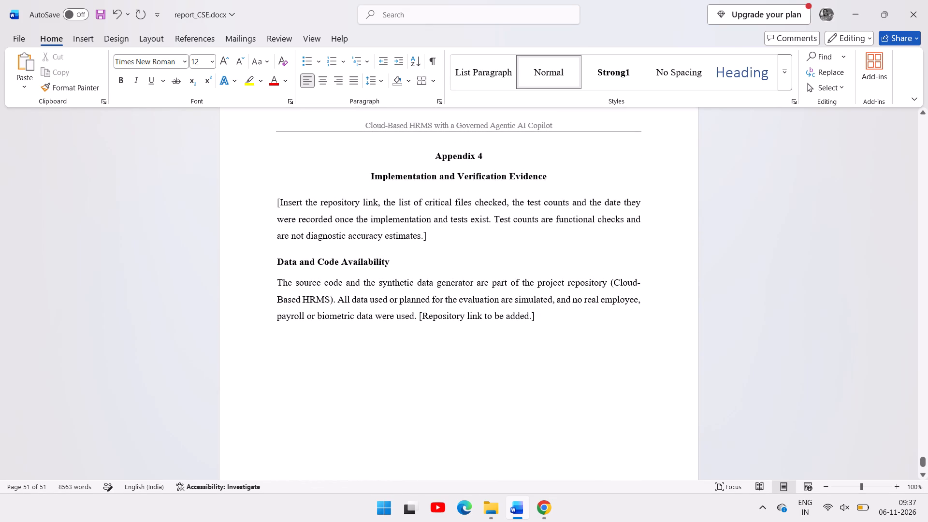
{"action": "left_click_drag", "start_coordinate": [489, 155], "coordinate": [414, 158]}
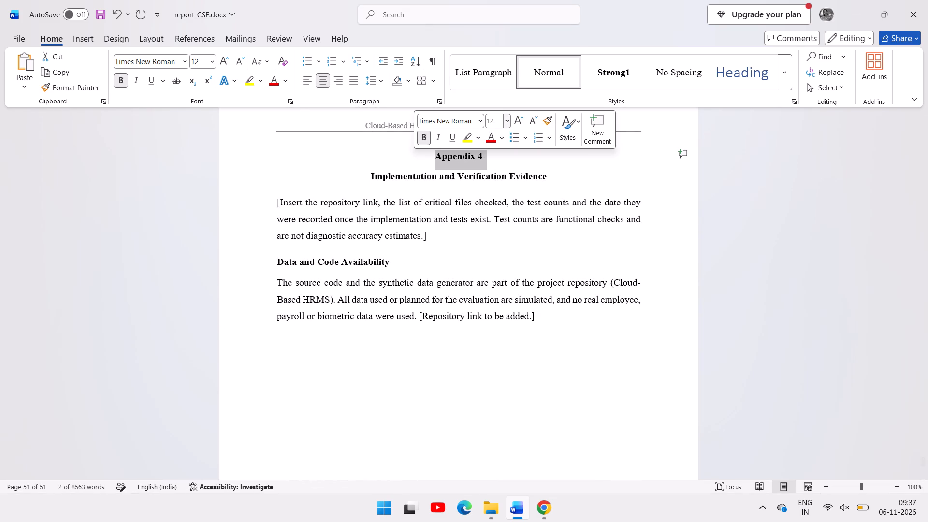
{"action": "left_click", "coordinate": [502, 119]}
{"action": "key", "text": "BackSpace"}
{"action": "type", "text": "20"}
{"action": "key", "text": "Return"}
Set the Implementation and Verification Evidence title under Appendix 4 to font size 16.
{"action": "left_click_drag", "start_coordinate": [549, 187], "coordinate": [398, 188]}
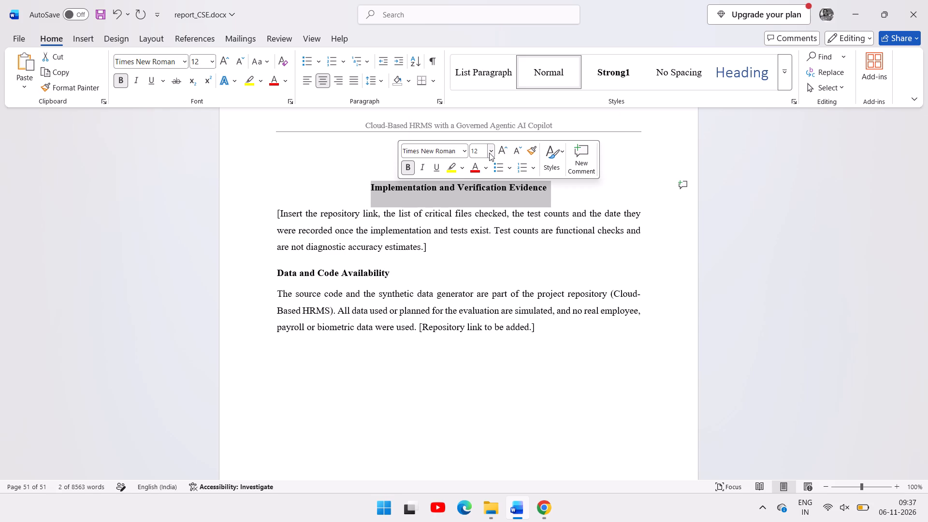
{"action": "left_click", "coordinate": [489, 153]}
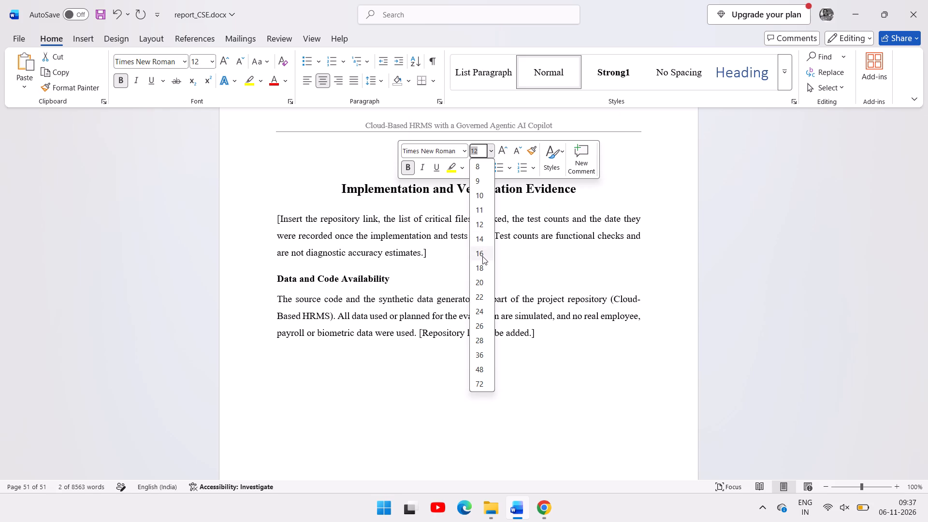
{"action": "left_click", "coordinate": [482, 256]}
{"action": "left_click", "coordinate": [482, 256]}
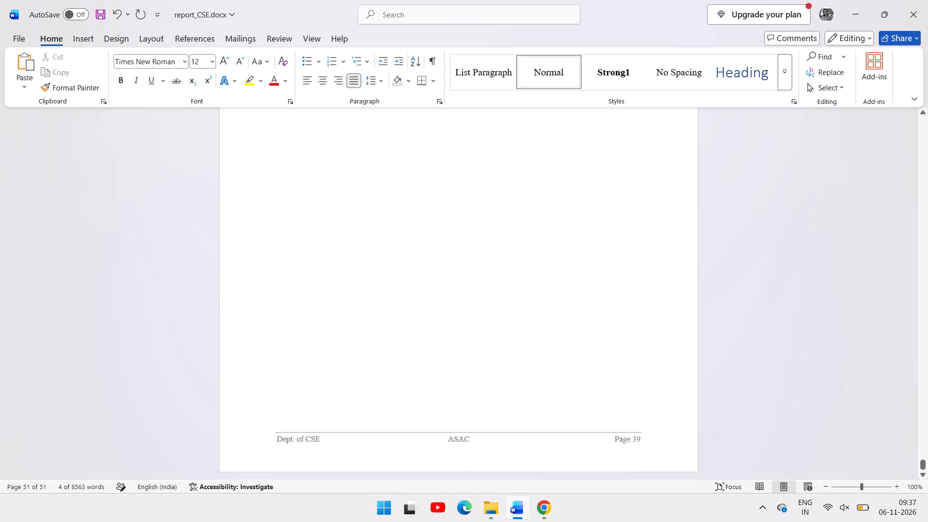
Apply 1.5 line spacing to the whole cover page, from the school name down to the November 2026 date.
{"action": "scroll", "coordinate": [482, 256], "scroll_direction": "up", "scroll_amount": 6}
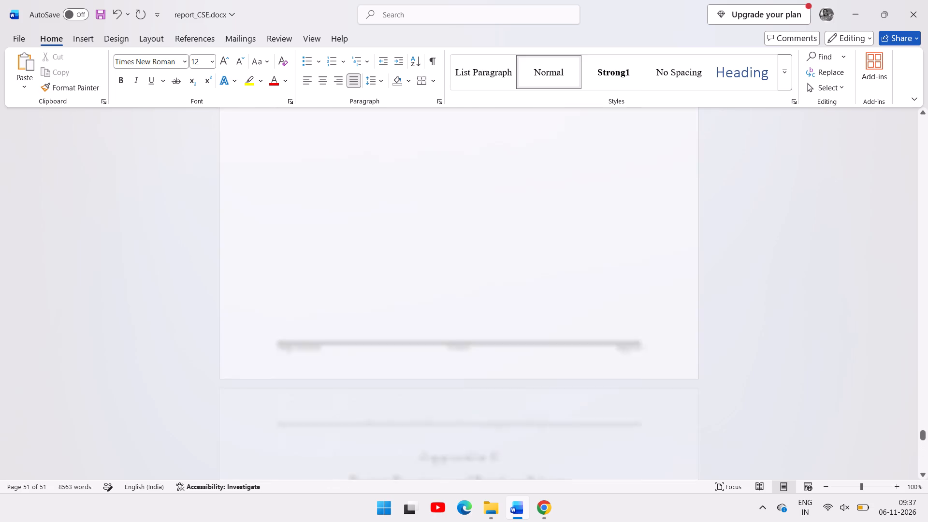
{"action": "scroll", "coordinate": [482, 256], "scroll_direction": "up", "scroll_amount": 20}
{"action": "scroll", "coordinate": [482, 256], "scroll_direction": "up", "scroll_amount": 6}
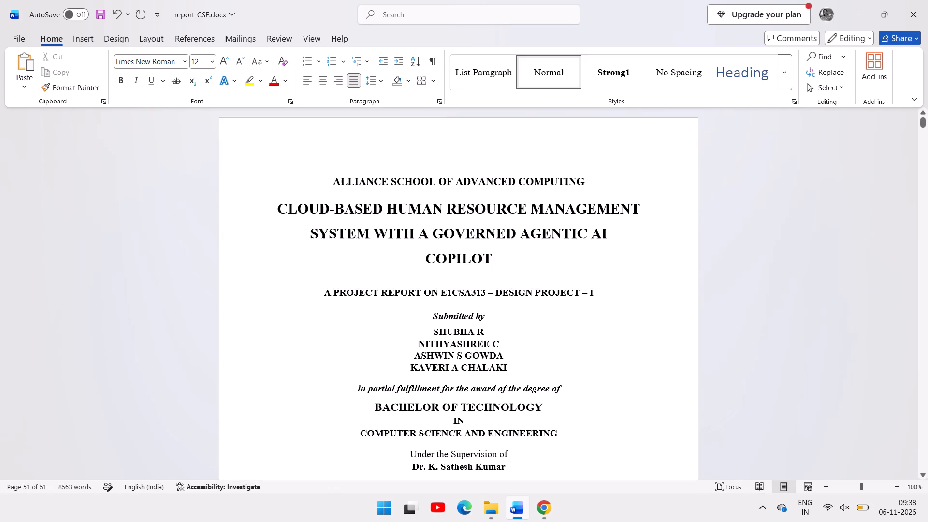
{"action": "scroll", "coordinate": [482, 256], "scroll_direction": "down", "scroll_amount": 2}
{"action": "left_click_drag", "start_coordinate": [513, 321], "coordinate": [392, 121]}
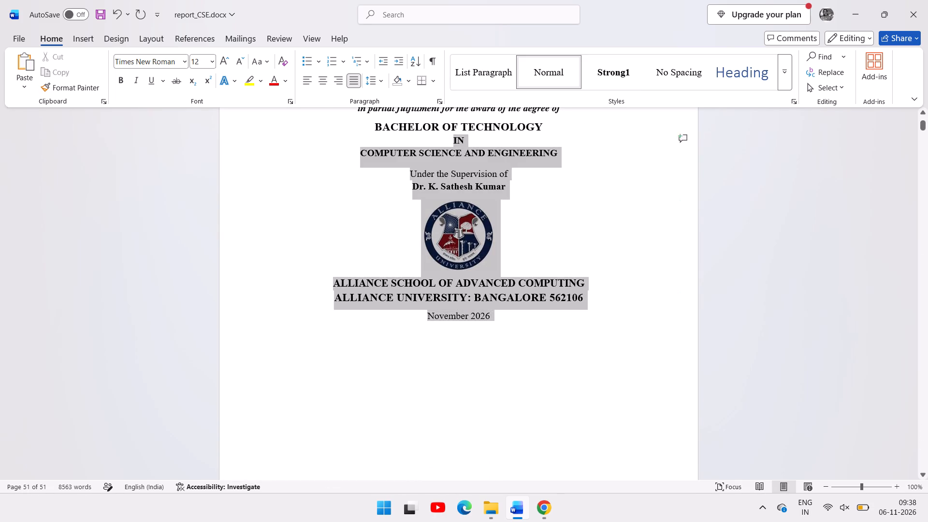
{"action": "left_click_drag", "start_coordinate": [392, 121], "coordinate": [343, 155]}
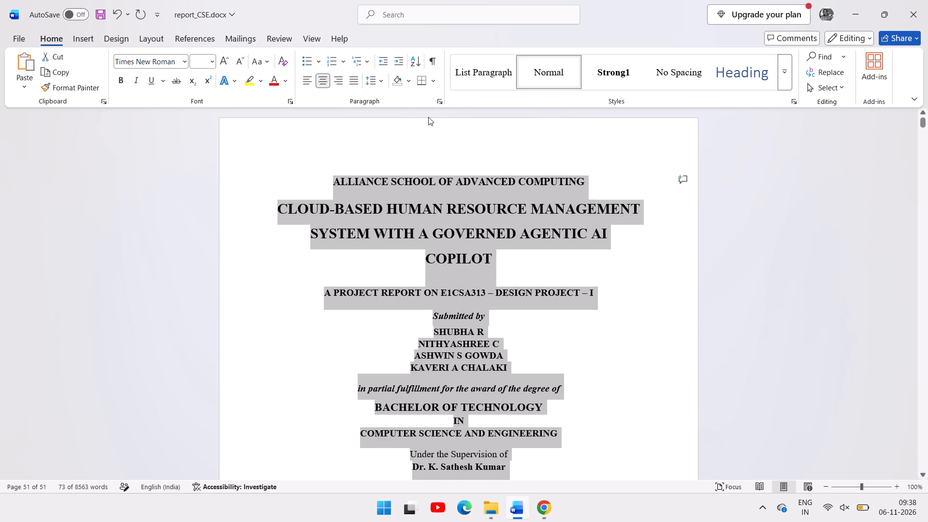
{"action": "left_click", "coordinate": [374, 82]}
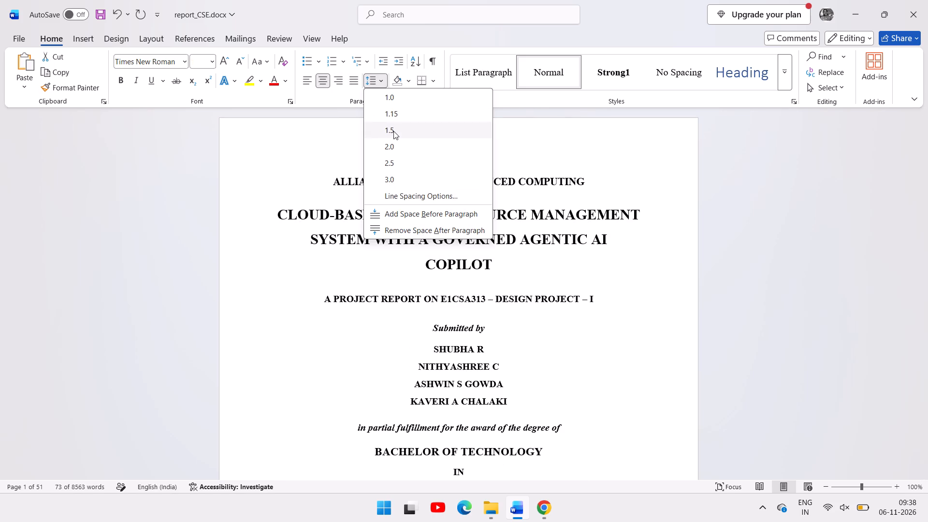
{"action": "left_click", "coordinate": [393, 131]}
{"action": "left_click", "coordinate": [512, 191]}
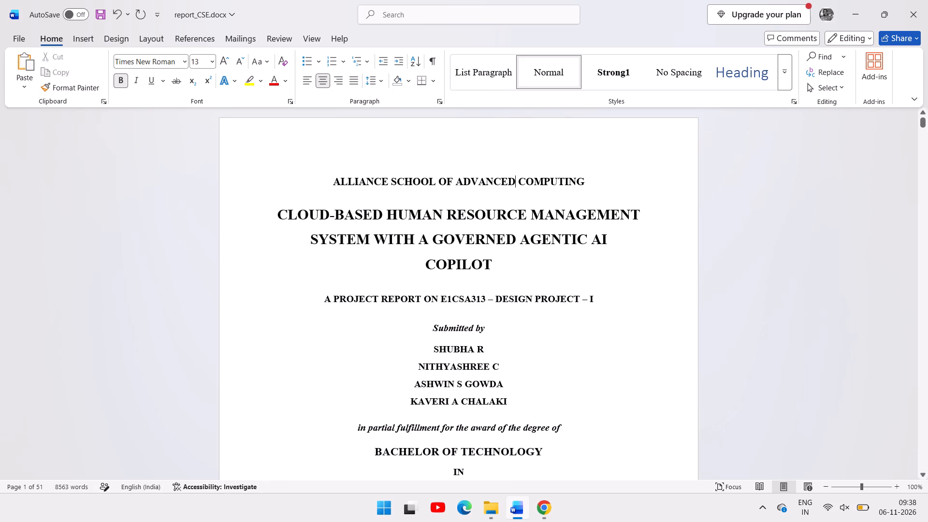
Apply 1.5 line spacing to the second title page, from the project title through the November 2026 line.
{"action": "scroll", "coordinate": [561, 261], "scroll_direction": "down", "scroll_amount": 2}
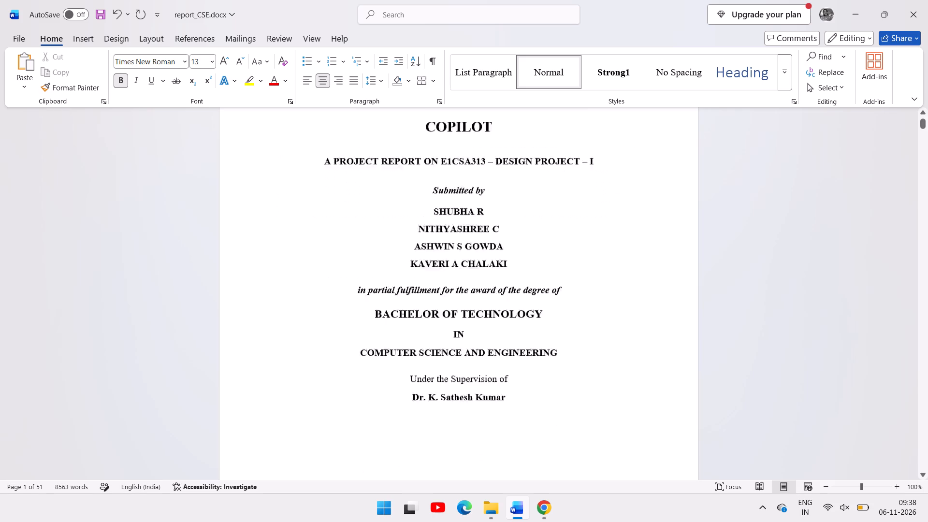
{"action": "scroll", "coordinate": [561, 261], "scroll_direction": "down", "scroll_amount": 2}
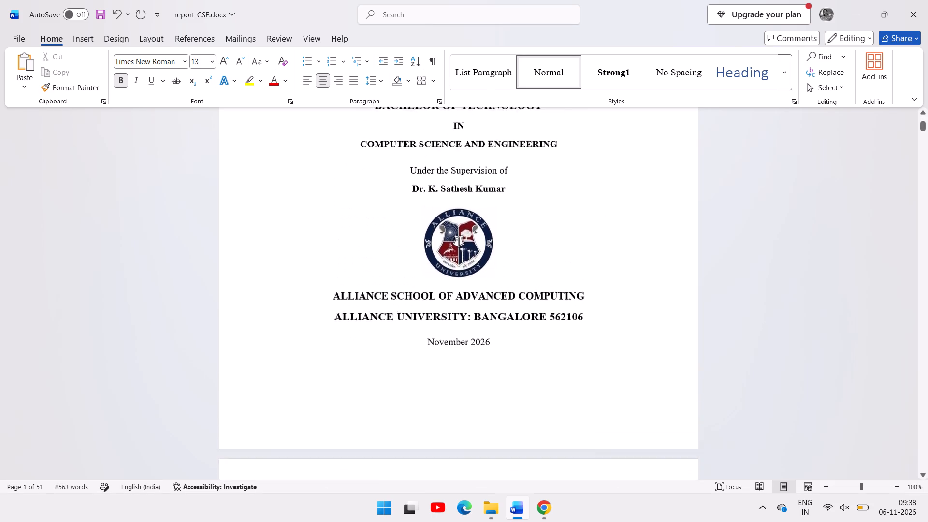
{"action": "scroll", "coordinate": [561, 261], "scroll_direction": "down", "scroll_amount": 1}
{"action": "left_click", "coordinate": [359, 200]}
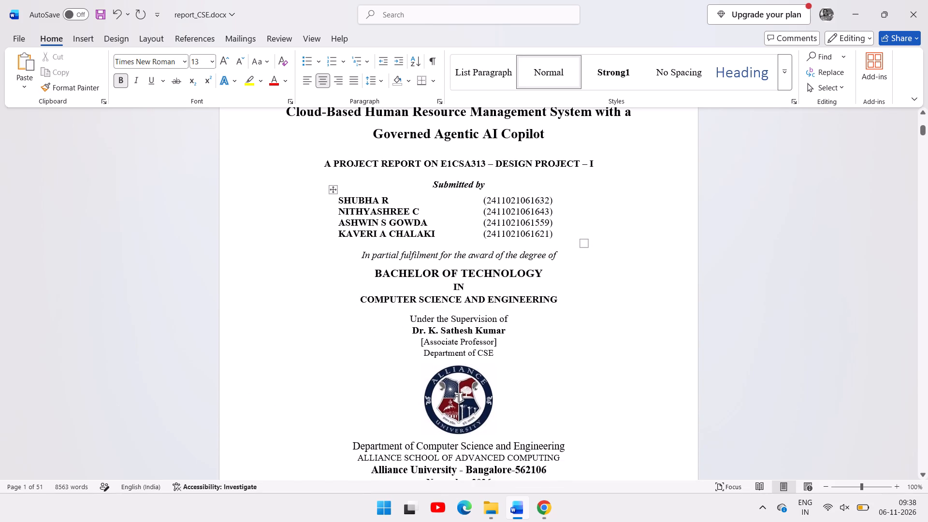
{"action": "left_click_drag", "start_coordinate": [277, 125], "coordinate": [425, 454]}
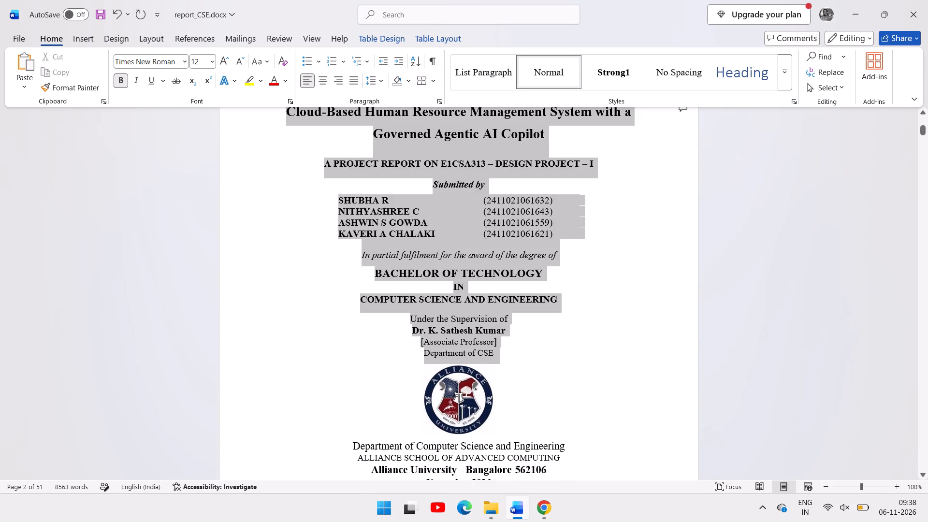
{"action": "left_click_drag", "start_coordinate": [425, 454], "coordinate": [495, 333]}
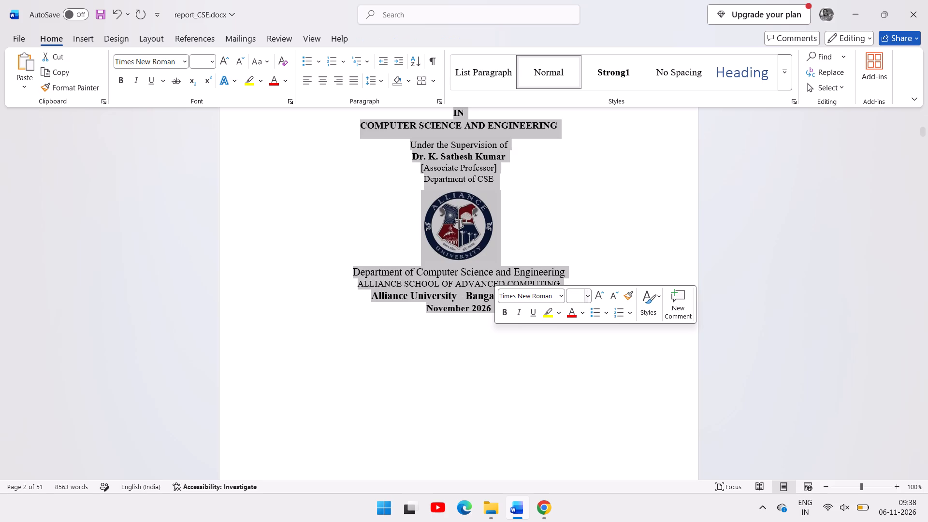
{"action": "left_click", "coordinate": [374, 77]}
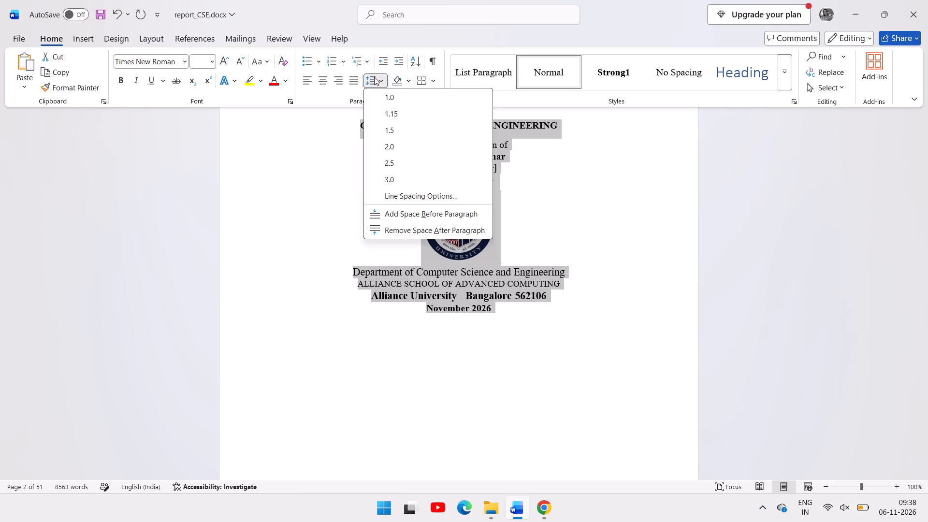
{"action": "left_click", "coordinate": [395, 127]}
{"action": "left_click", "coordinate": [523, 287]}
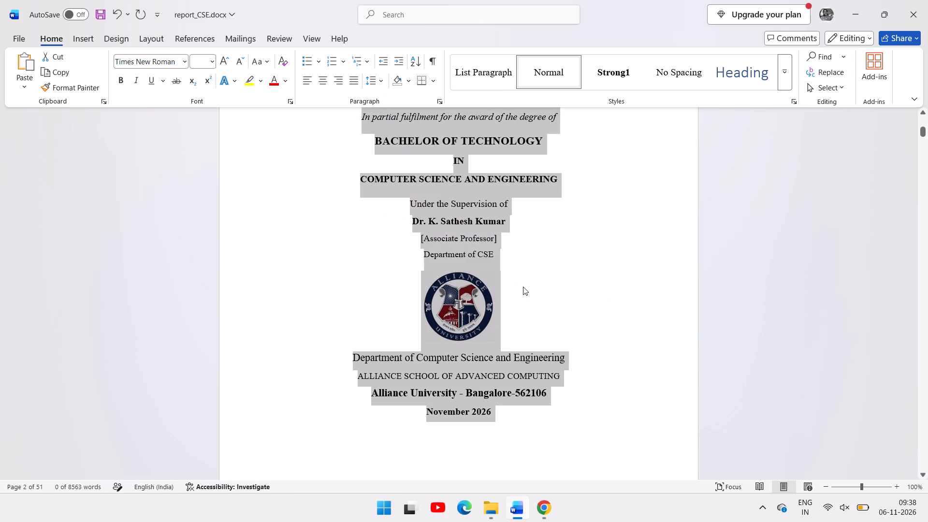
Apply 1.5 line spacing to the whole Certificate page, from the department heading to the external examiners' signature lines.
{"action": "scroll", "coordinate": [523, 287], "scroll_direction": "down", "scroll_amount": 2}
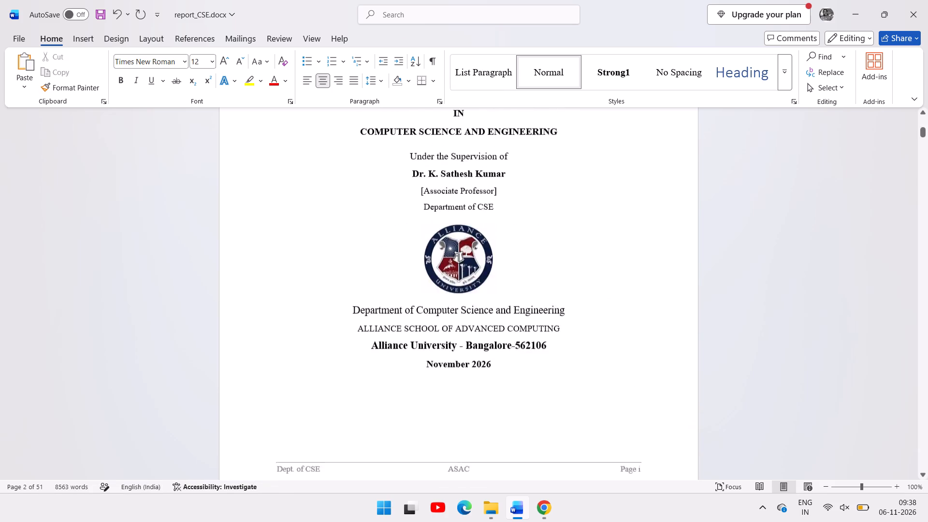
{"action": "scroll", "coordinate": [523, 287], "scroll_direction": "down", "scroll_amount": 3}
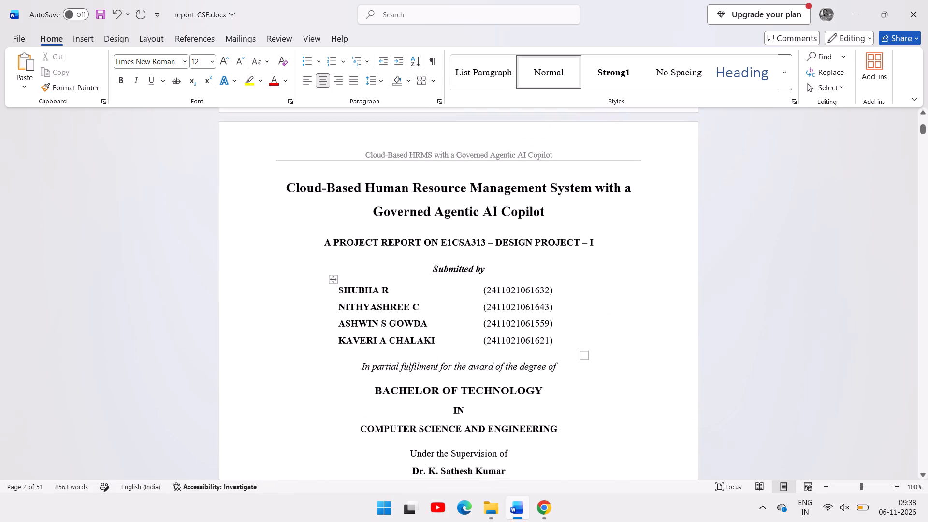
{"action": "scroll", "coordinate": [523, 287], "scroll_direction": "down", "scroll_amount": 1}
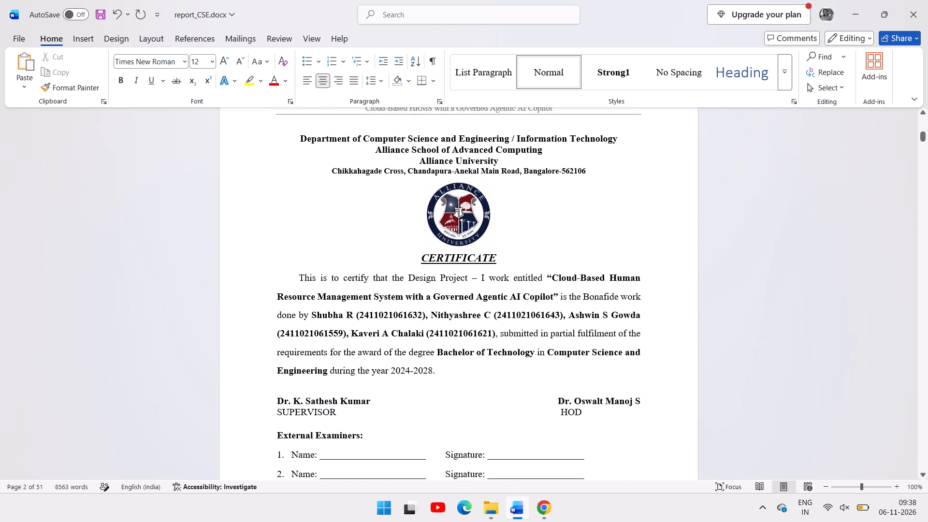
{"action": "left_click_drag", "start_coordinate": [290, 140], "coordinate": [481, 497]}
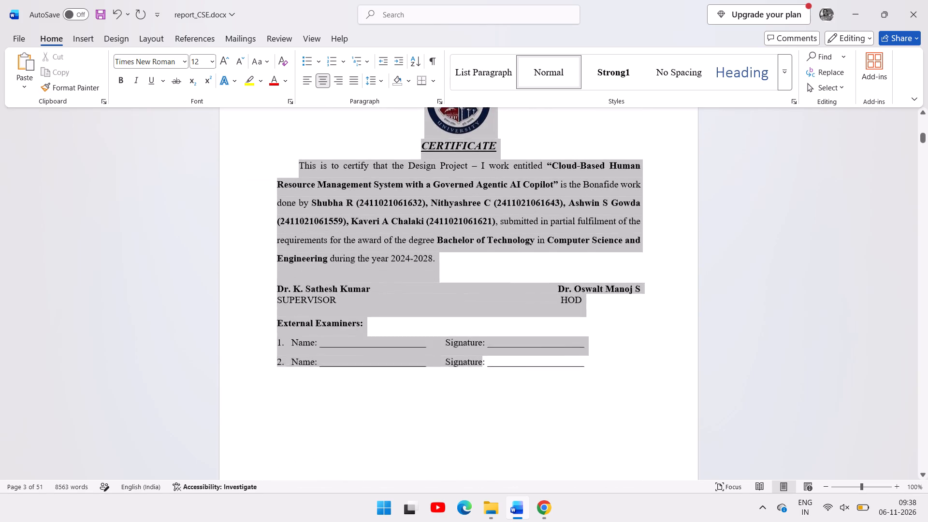
{"action": "left_click_drag", "start_coordinate": [481, 497], "coordinate": [510, 396]}
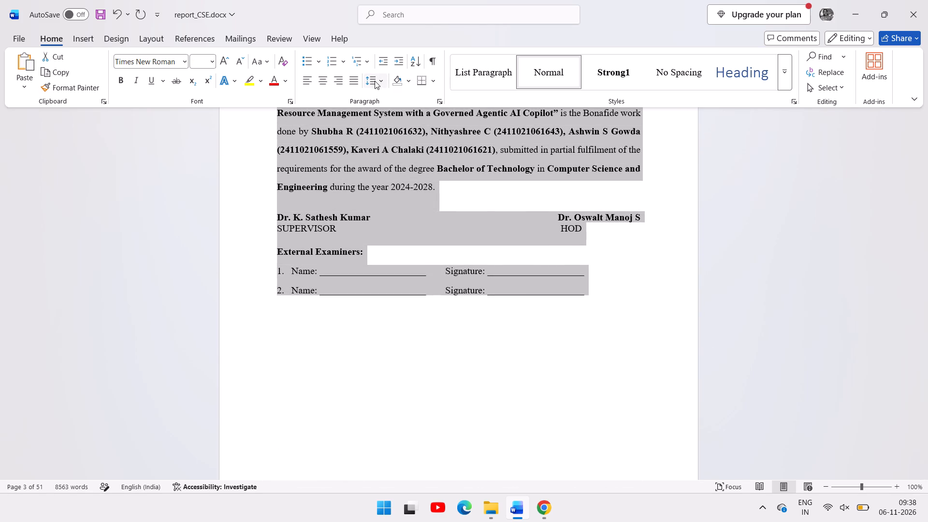
{"action": "left_click", "coordinate": [375, 81]}
{"action": "left_click", "coordinate": [404, 134]}
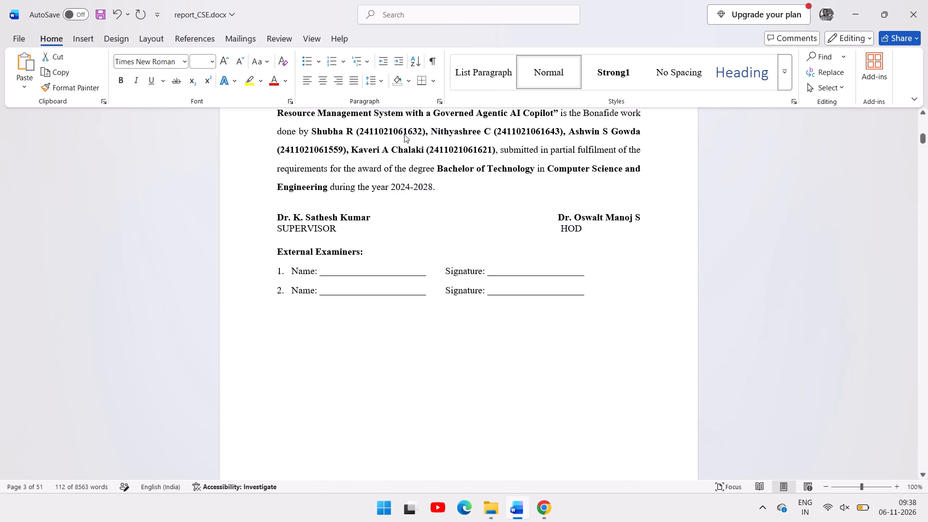
{"action": "left_click", "coordinate": [477, 260]}
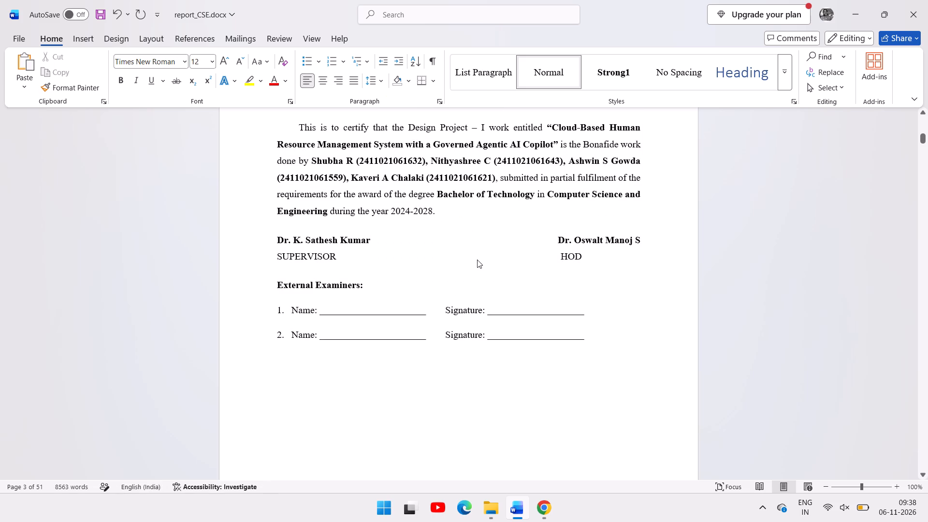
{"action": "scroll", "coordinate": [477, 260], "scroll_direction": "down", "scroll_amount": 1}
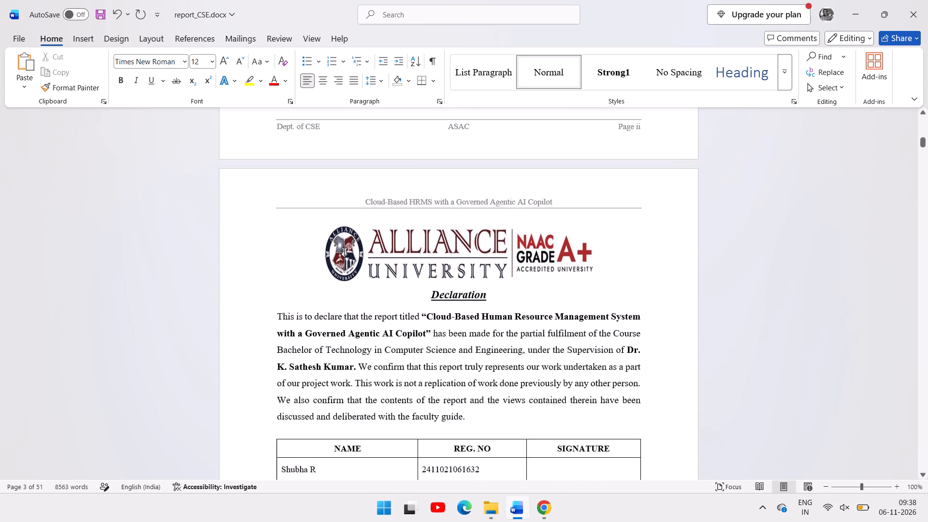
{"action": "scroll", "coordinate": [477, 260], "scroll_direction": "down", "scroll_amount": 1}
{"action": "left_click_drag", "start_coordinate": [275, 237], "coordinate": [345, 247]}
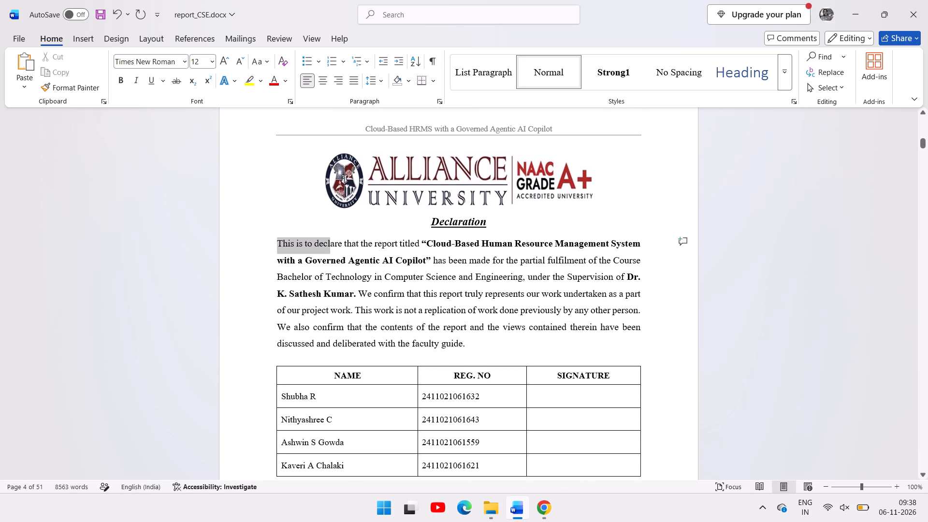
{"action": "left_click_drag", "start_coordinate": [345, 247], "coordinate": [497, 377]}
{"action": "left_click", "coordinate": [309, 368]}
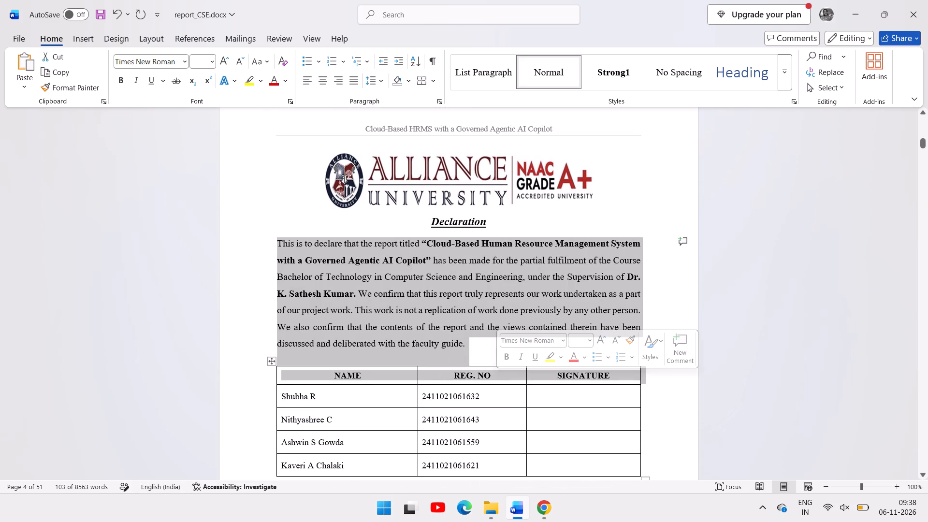
Apply 1.5 line spacing to the four student names closing the Acknowledgement page.
{"action": "scroll", "coordinate": [309, 368], "scroll_direction": "down", "scroll_amount": 2}
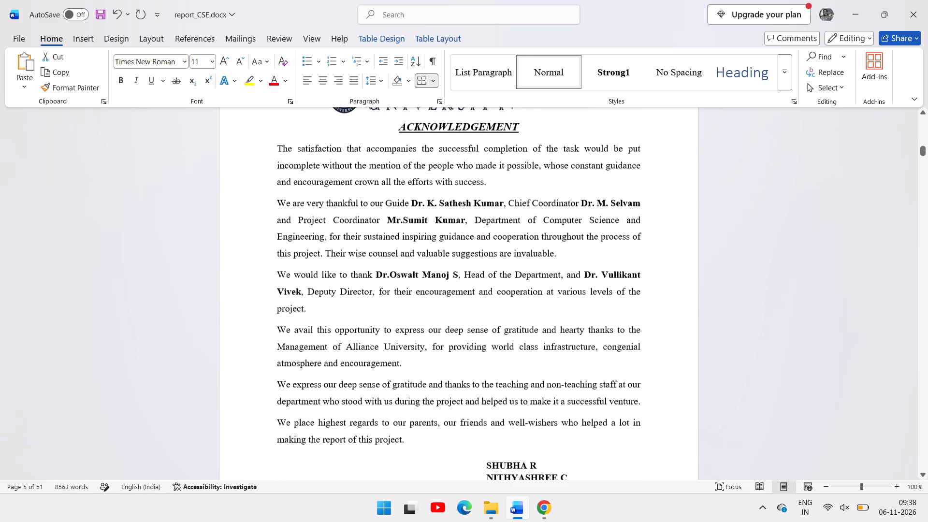
{"action": "scroll", "coordinate": [309, 368], "scroll_direction": "down", "scroll_amount": 1}
{"action": "left_click_drag", "start_coordinate": [600, 203], "coordinate": [583, 199]}
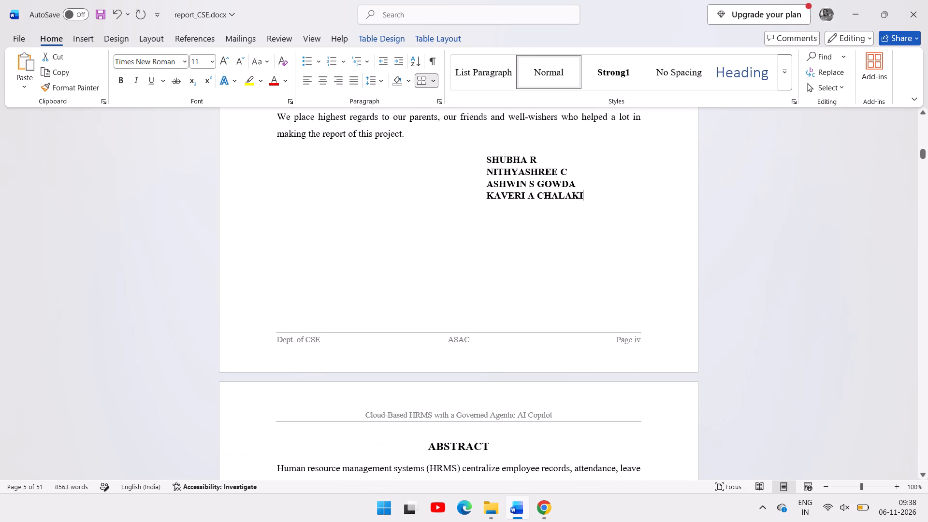
{"action": "left_click_drag", "start_coordinate": [583, 199], "coordinate": [484, 147]}
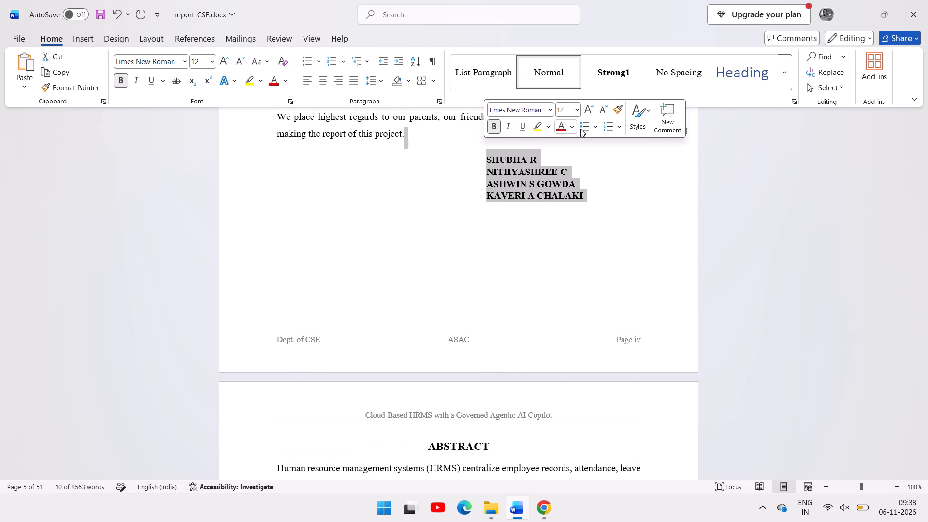
{"action": "left_click", "coordinate": [374, 80]}
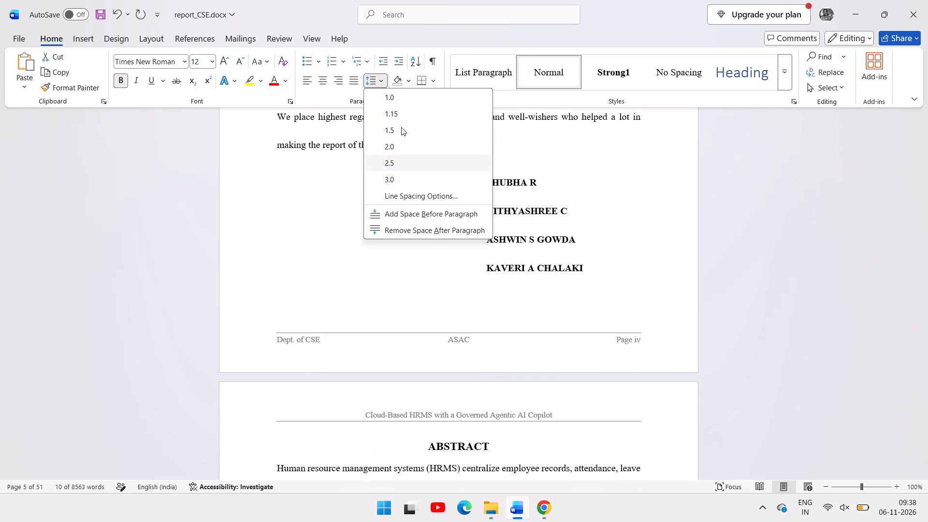
{"action": "left_click", "coordinate": [402, 125]}
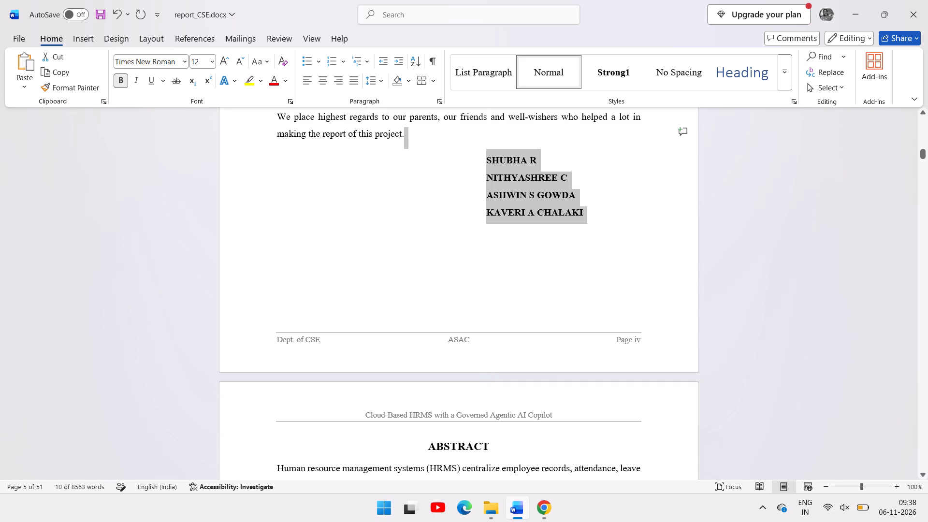
{"action": "left_click", "coordinate": [458, 258]}
Review the line spacing and headings from the Abstract and table of contents through the Chapter 6 payroll guardrail section.
{"action": "scroll", "coordinate": [458, 258], "scroll_direction": "down", "scroll_amount": 2}
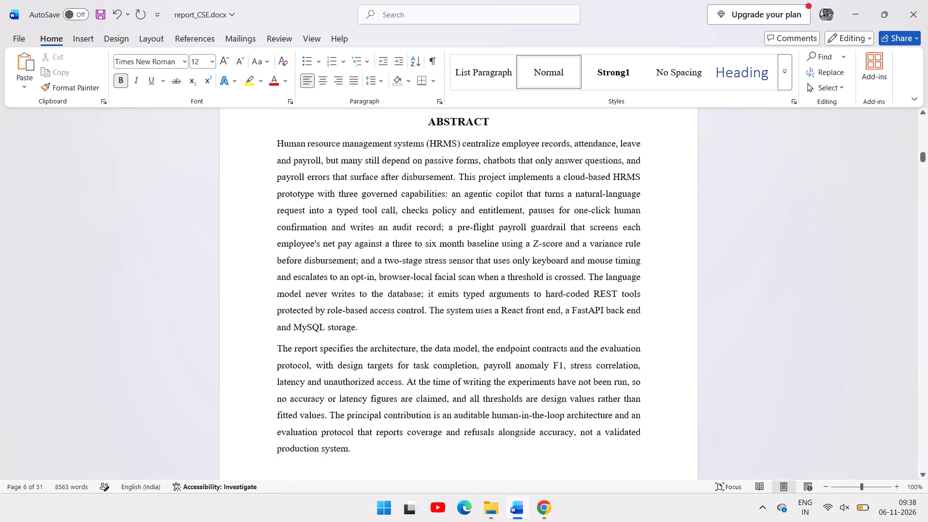
{"action": "scroll", "coordinate": [458, 258], "scroll_direction": "down", "scroll_amount": 3}
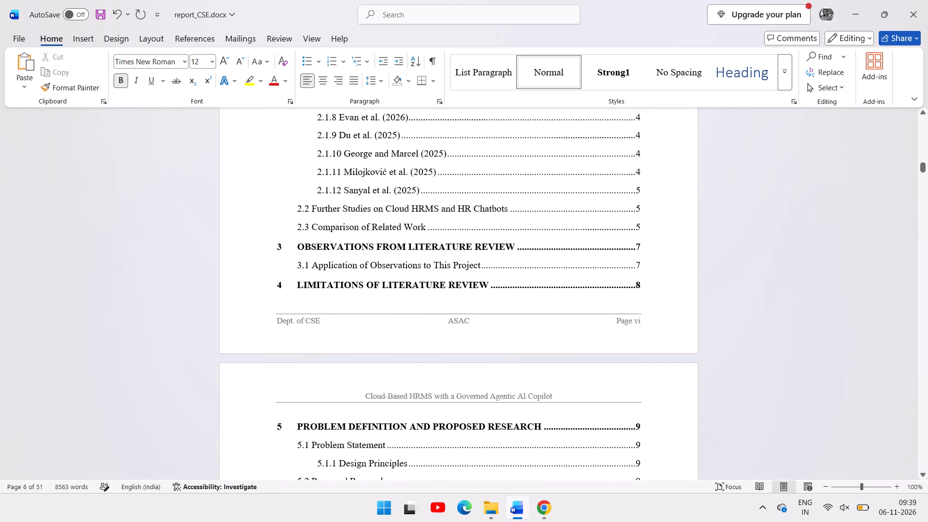
{"action": "scroll", "coordinate": [458, 258], "scroll_direction": "down", "scroll_amount": 4}
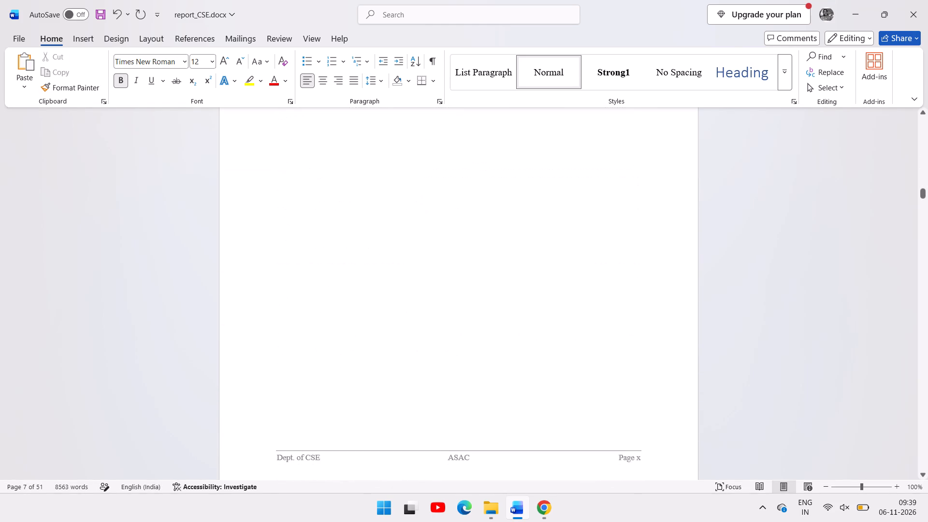
{"action": "scroll", "coordinate": [458, 258], "scroll_direction": "down", "scroll_amount": 5}
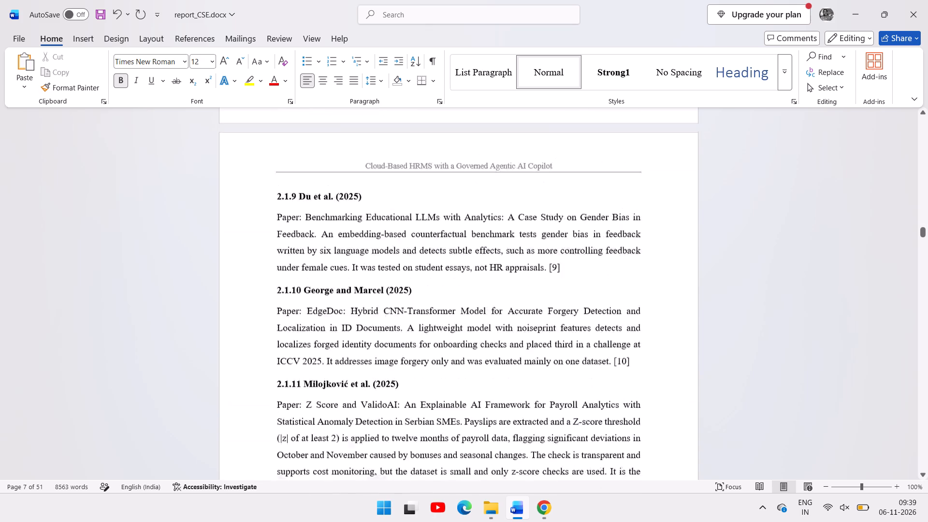
{"action": "scroll", "coordinate": [458, 258], "scroll_direction": "down", "scroll_amount": 1}
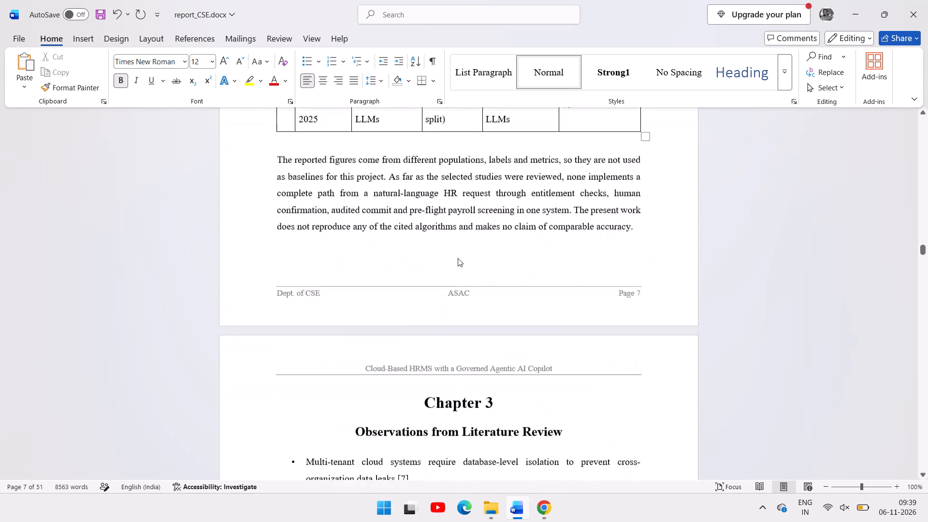
{"action": "scroll", "coordinate": [458, 258], "scroll_direction": "down", "scroll_amount": 1}
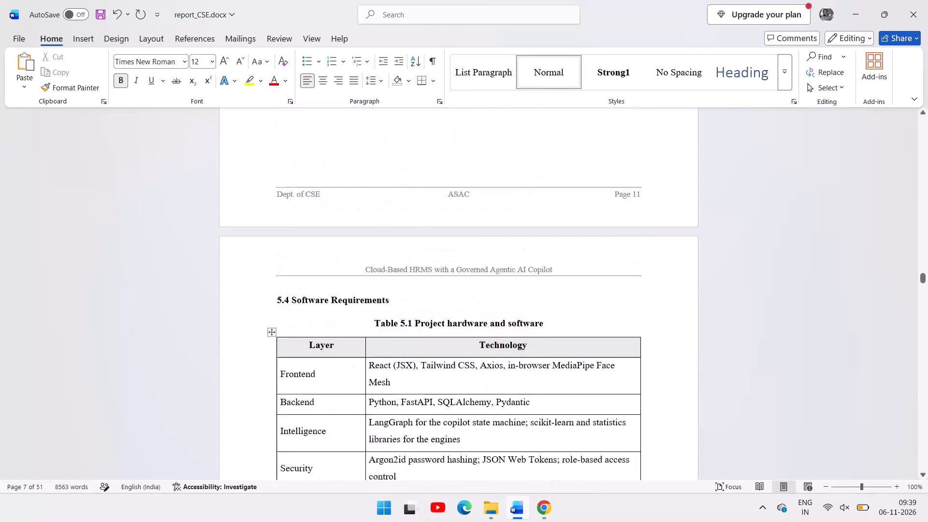
{"action": "scroll", "coordinate": [458, 258], "scroll_direction": "down", "scroll_amount": 2}
Save a copy of the report as a Word document named HRMS REPORT1.docx in the personal OneDrive folder.
{"action": "left_click", "coordinate": [22, 41]}
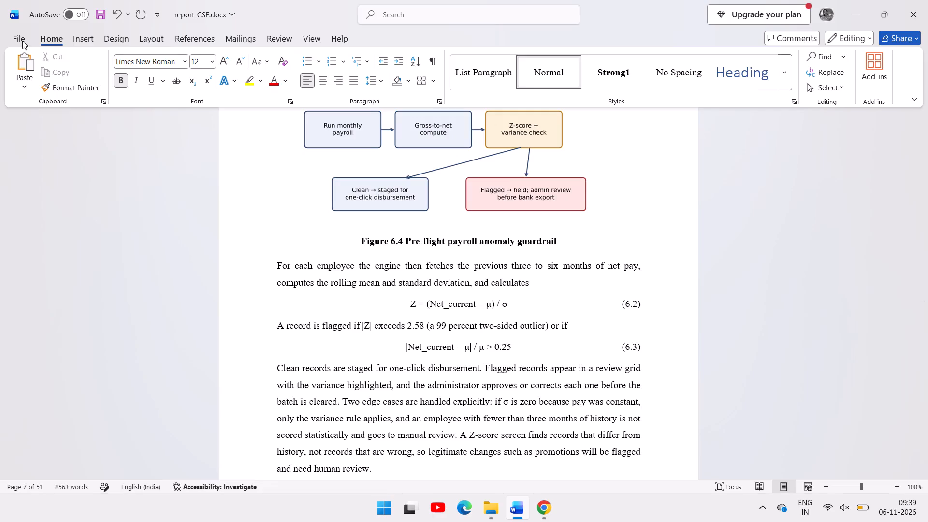
{"action": "left_click", "coordinate": [45, 225]}
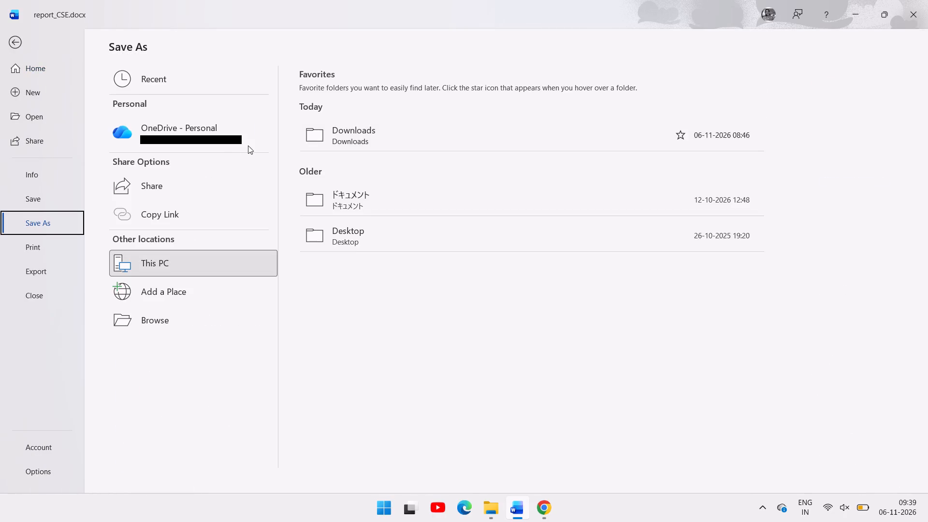
{"action": "left_click", "coordinate": [219, 145]}
{"action": "left_click", "coordinate": [378, 88]}
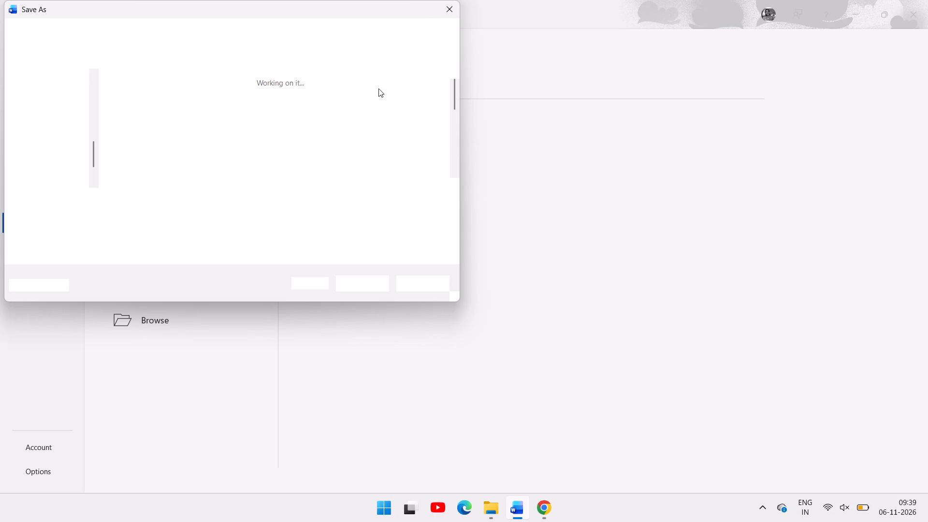
{"action": "left_click", "coordinate": [145, 198]}
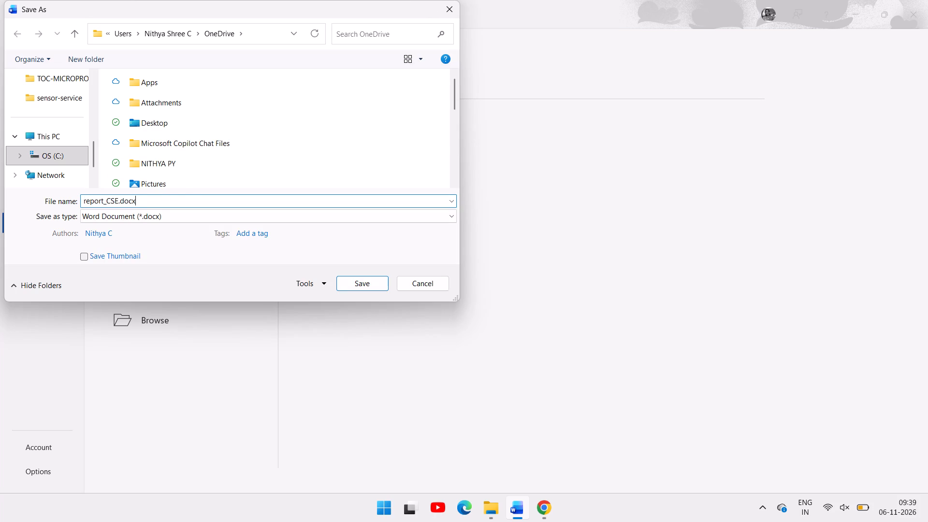
{"action": "key", "text": "Left"}
{"action": "key", "text": "Left"}
{"action": "key", "text": "Left"}
{"action": "key", "text": "Left"}
{"action": "key", "text": "Left"}
{"action": "key", "text": "BackSpace"}
{"action": "key", "text": "BackSpace"}
{"action": "key", "text": "BackSpace"}
{"action": "key", "text": "BackSpace"}
{"action": "key", "text": "BackSpace"}
{"action": "key", "text": "BackSpace"}
{"action": "key", "text": "BackSpace"}
{"action": "key", "text": "BackSpace"}
{"action": "key", "text": "BackSpace"}
{"action": "key", "text": "BackSpace"}
{"action": "key", "text": "BackSpace"}
{"action": "key", "text": "BackSpace"}
{"action": "key", "text": "BackSpace"}
{"action": "key", "text": "BackSpace"}
{"action": "key", "text": "BackSpace"}
{"action": "key", "text": "BackSpace"}
{"action": "key", "text": "BackSpace"}
{"action": "key", "text": "BackSpace"}
{"action": "type", "text": "HRMS"}
{"action": "key", "text": "space"}
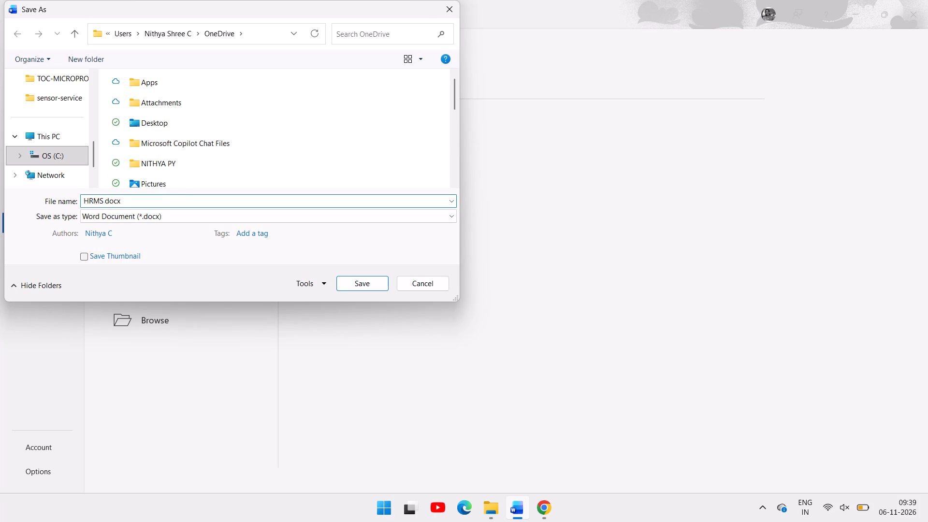
{"action": "type", "text": "REPORT"}
{"action": "key", "text": "1"}
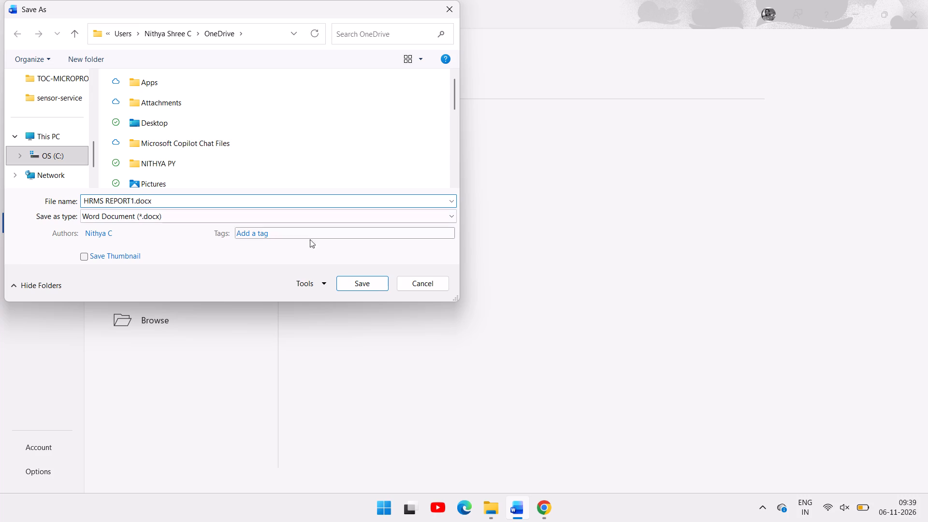
{"action": "left_click", "coordinate": [368, 289]}
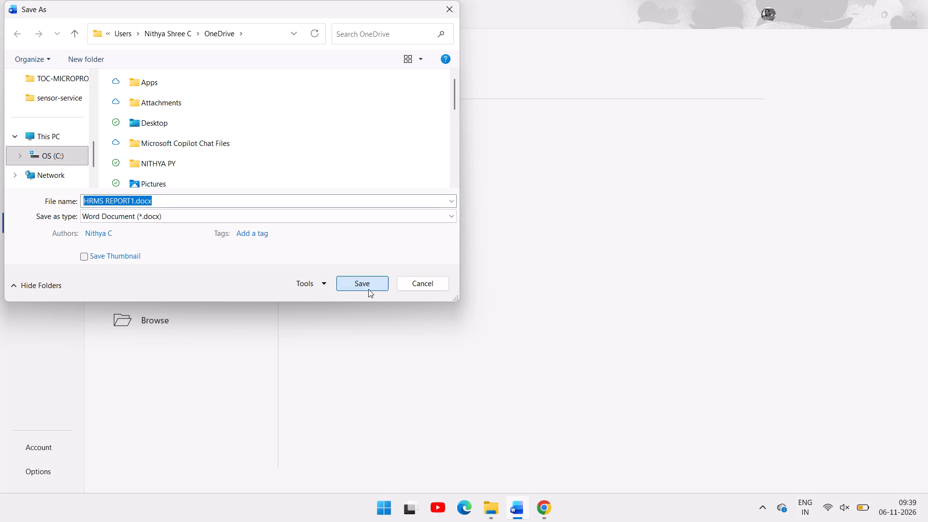